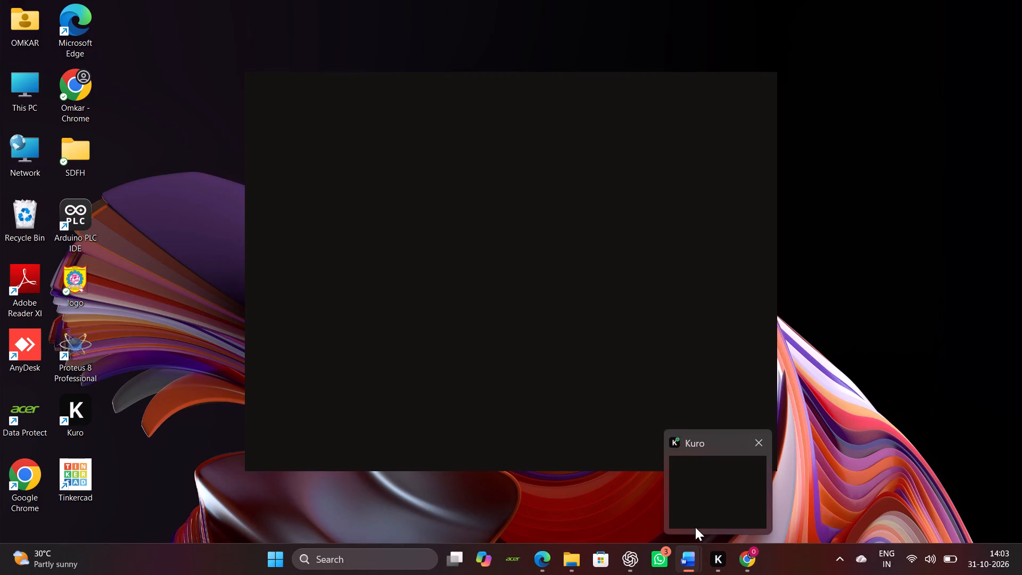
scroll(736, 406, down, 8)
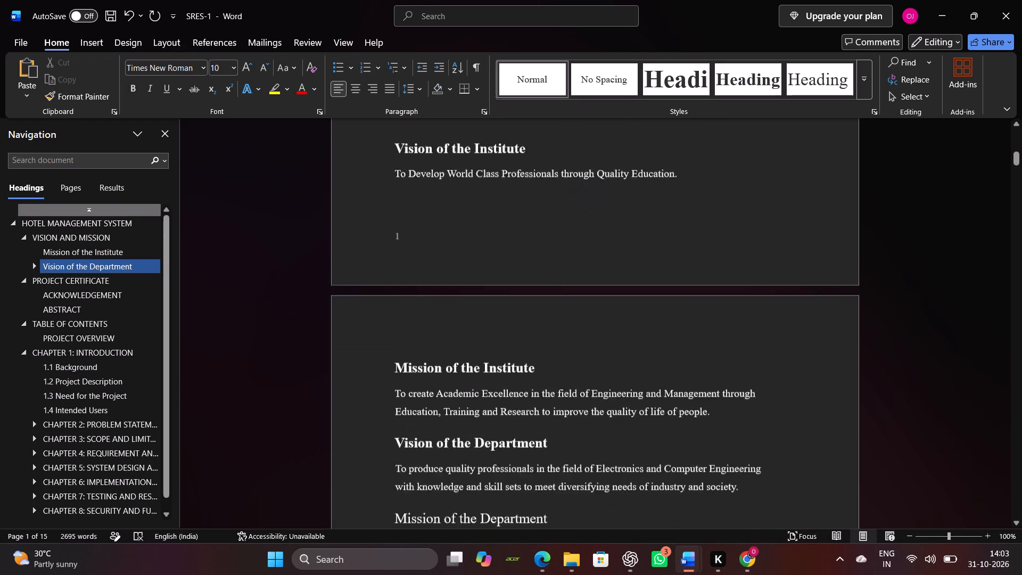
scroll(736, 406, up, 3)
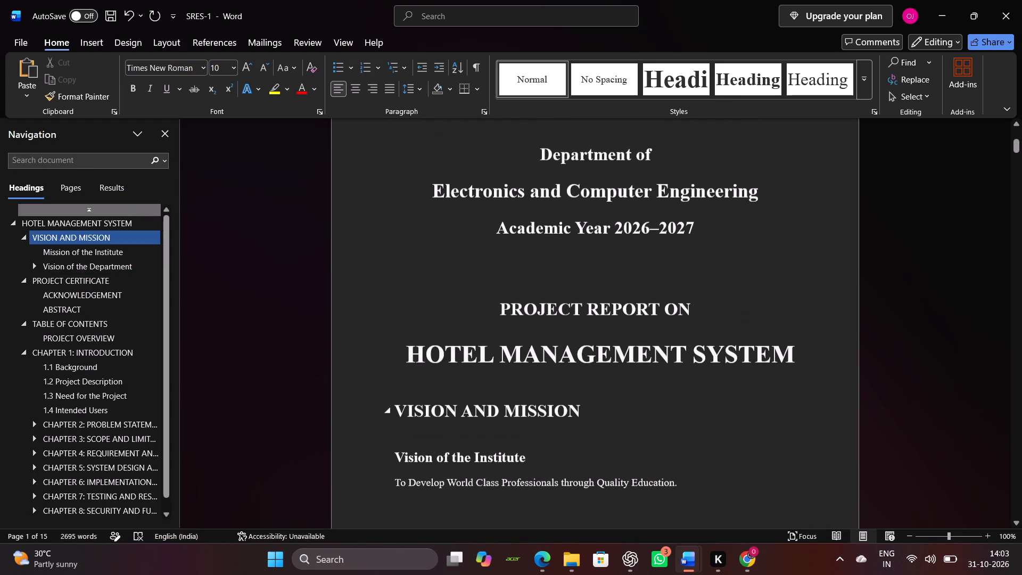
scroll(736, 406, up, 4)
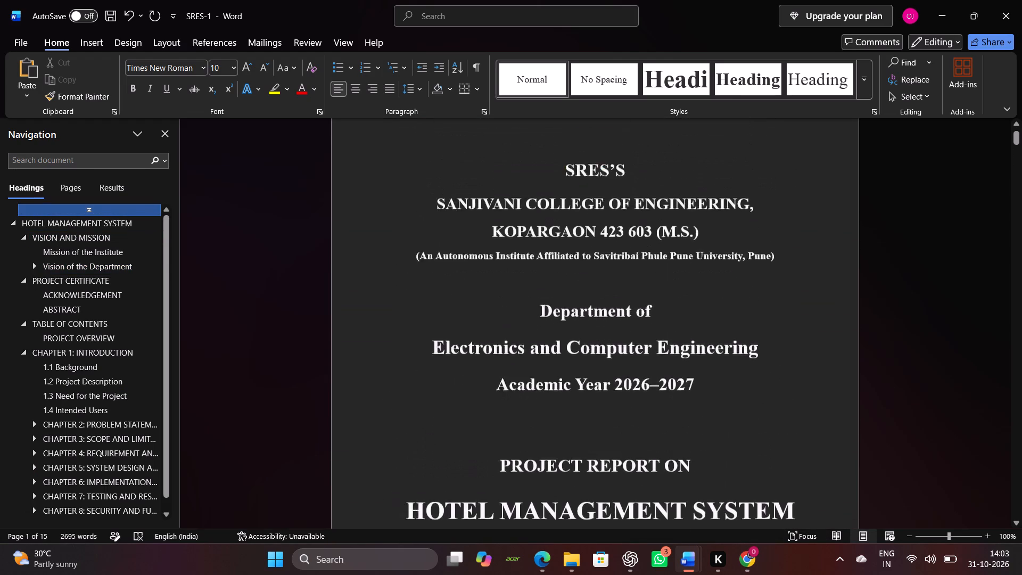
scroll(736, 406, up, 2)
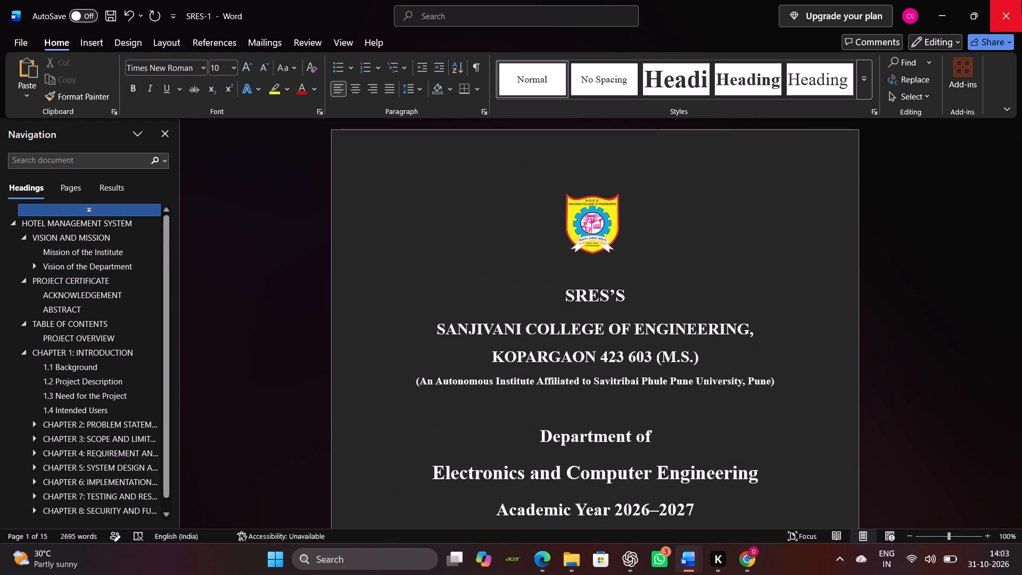
Close the SRES-1 document and choose to save its changes, proceeding to the Save As dialog.
click(1021, 5)
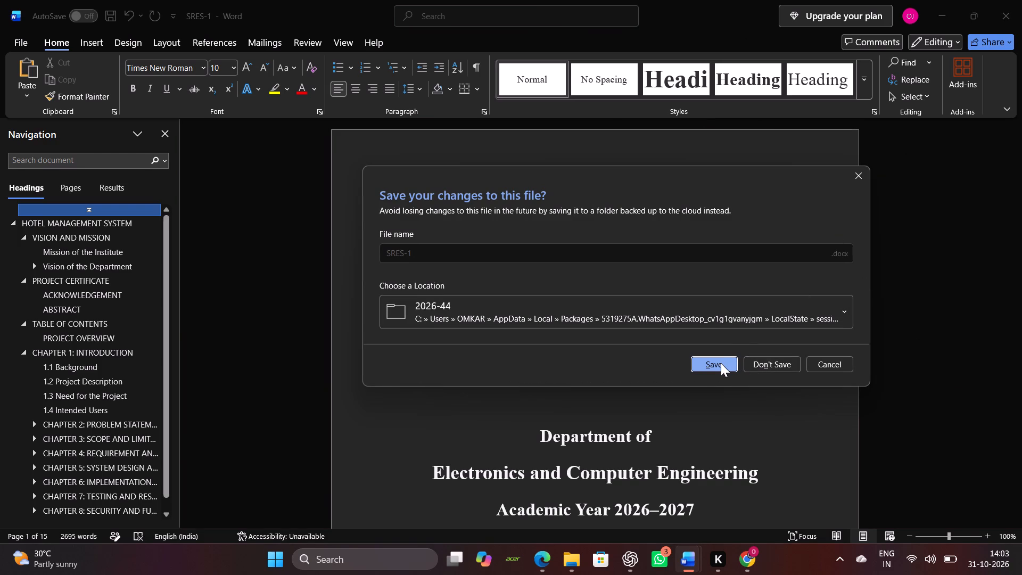
click(485, 241)
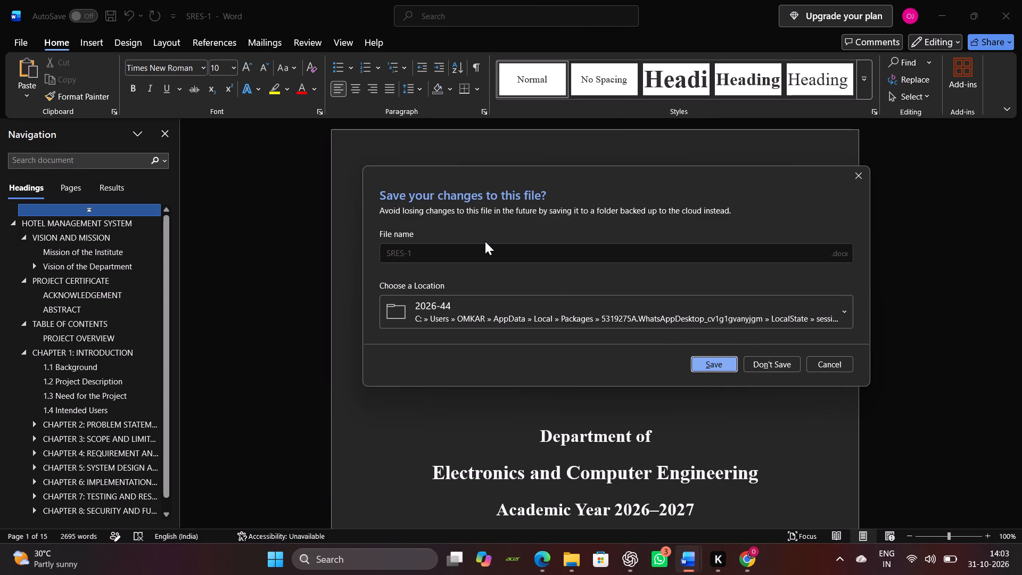
double_click(483, 249)
right_click(483, 251)
drag(483, 251, 711, 357)
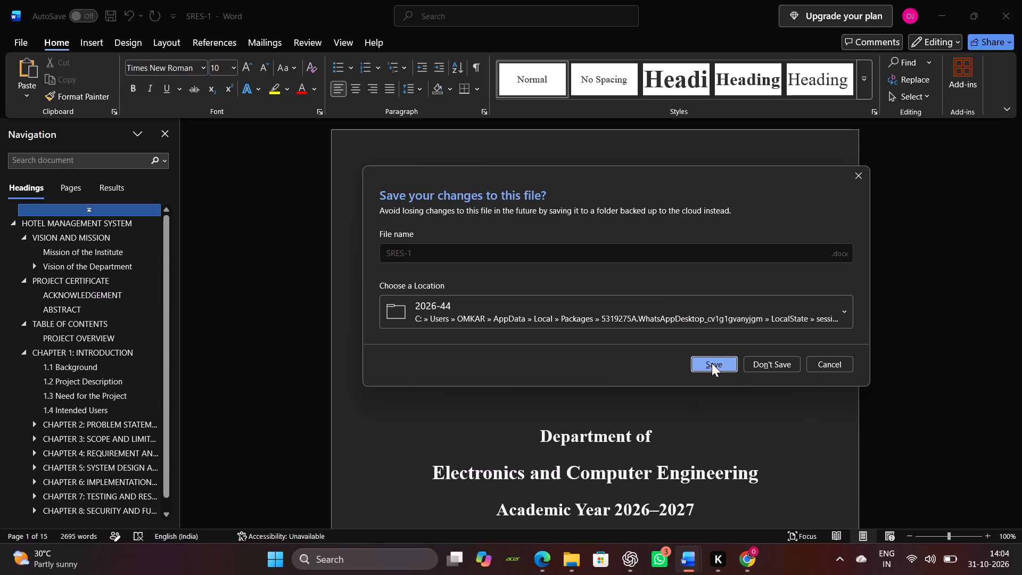
right_click(712, 363)
key(Return)
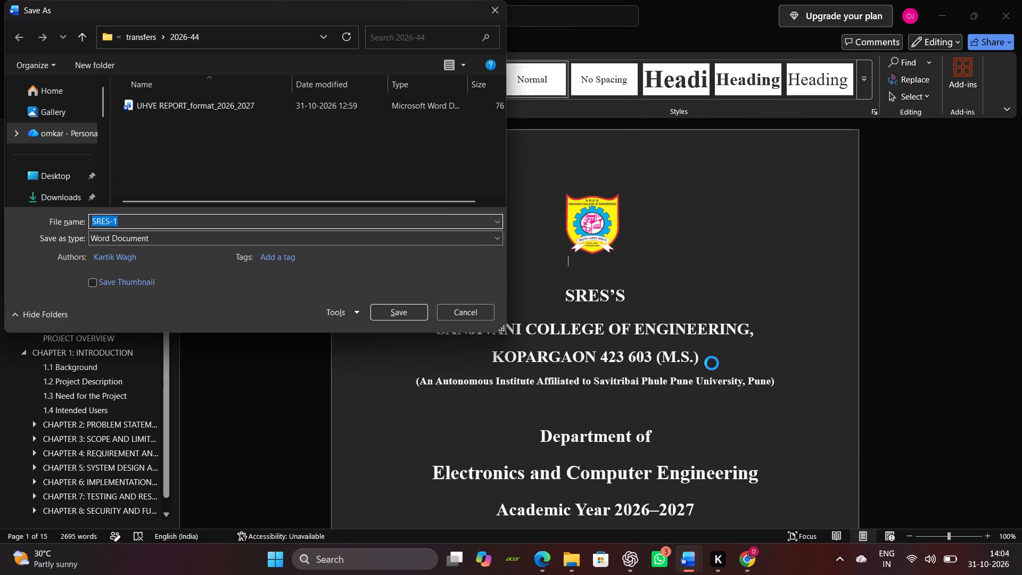
Replace the suggested file name with "semd hotel manegement" for saving the report as a Word document.
click(146, 217)
key(BackSpace)
key(BackSpace)
key(BackSpace)
key(BackSpace)
key(BackSpace)
key(BackSpace)
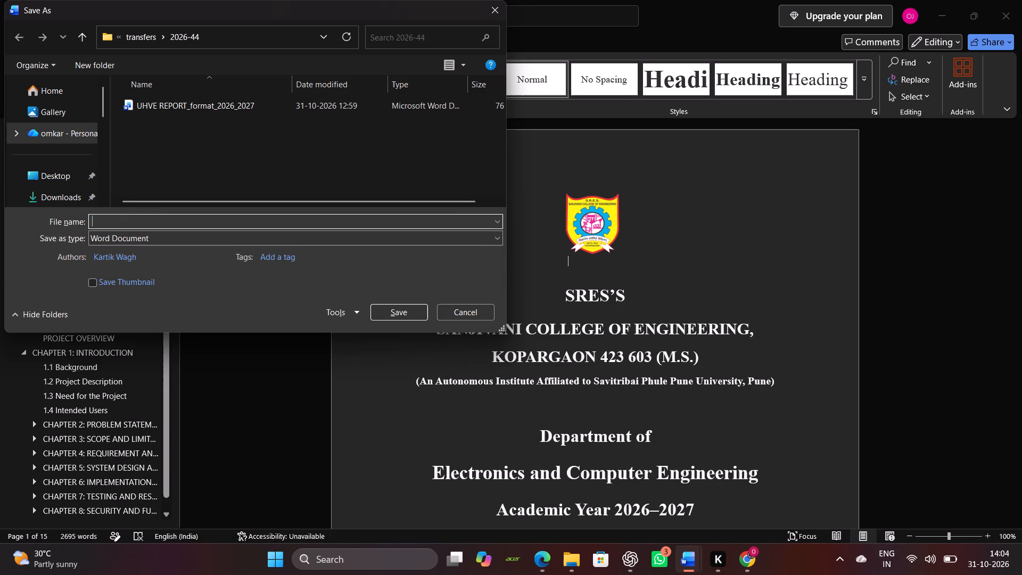
text(semd)
key(space)
text(ho)
text(tel ma)
text(negeme)
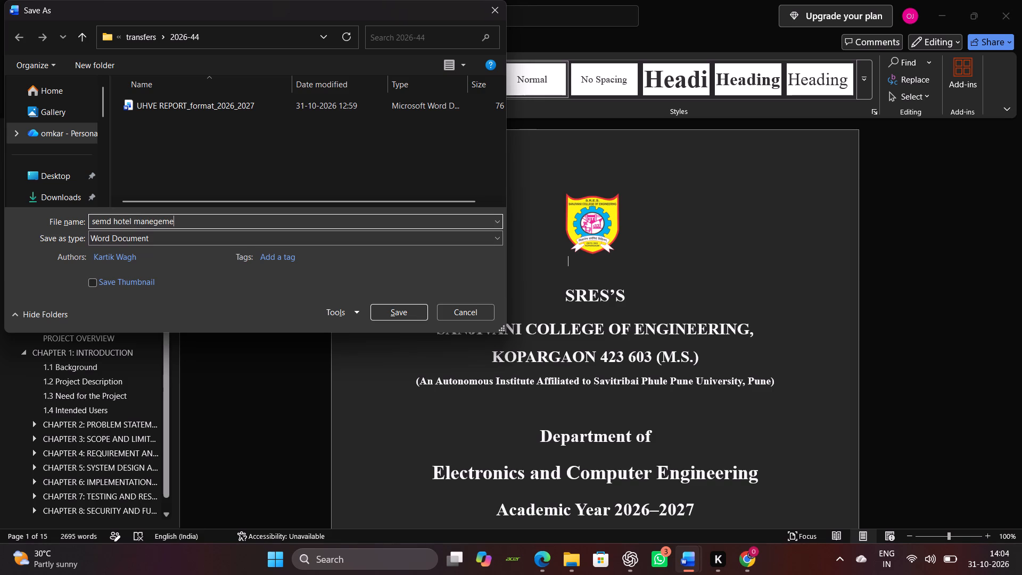
text(nt)
key(space)
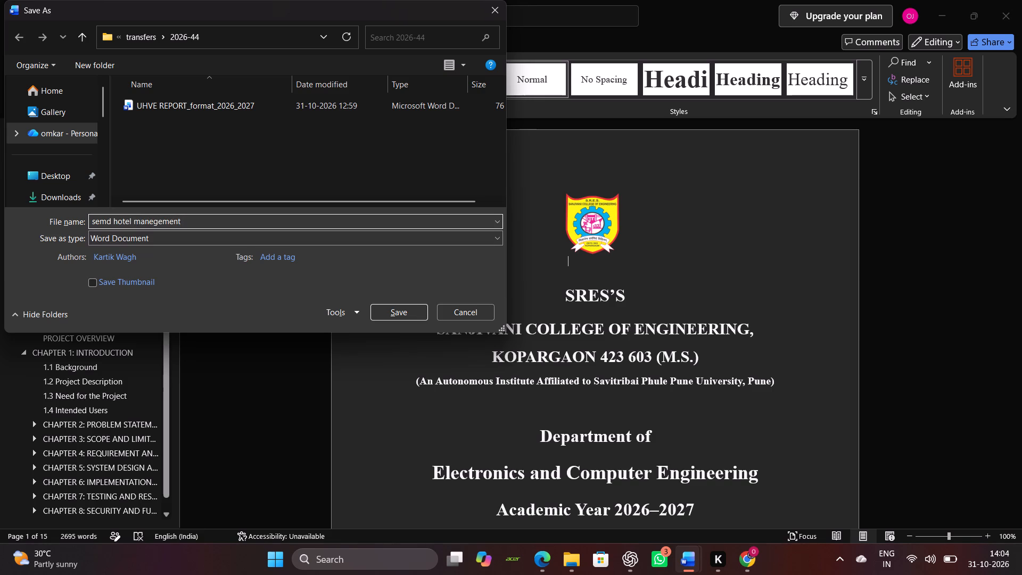
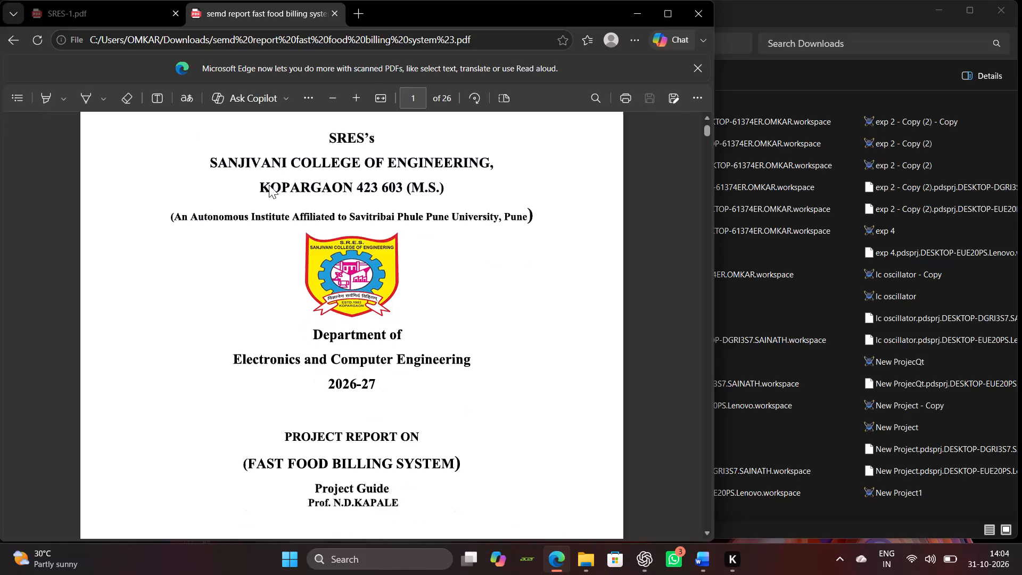
Look through the opening pages of the fast food billing system report PDF, from the cover to the declaration.
scroll(269, 185, down, 4)
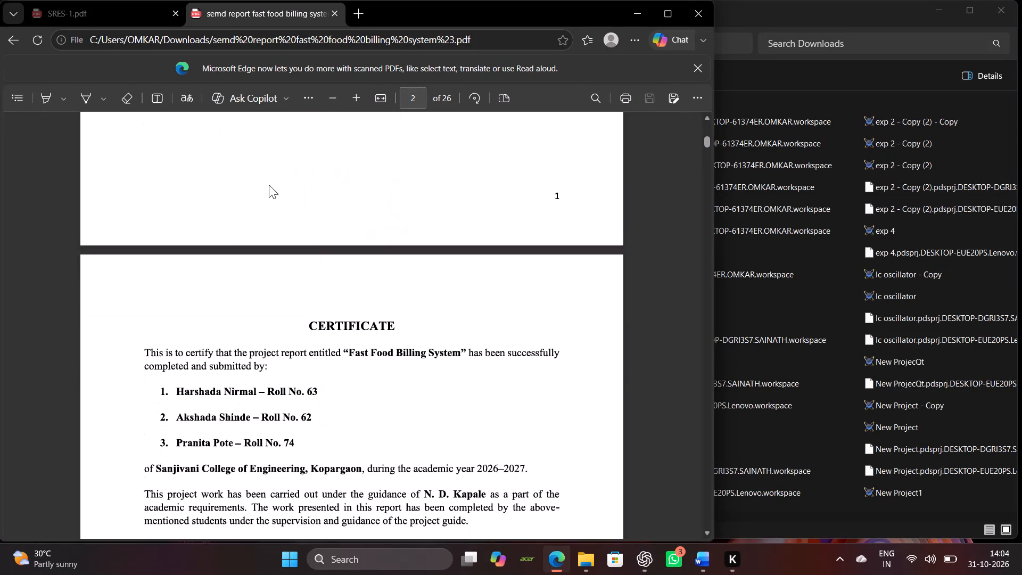
scroll(269, 185, down, 1)
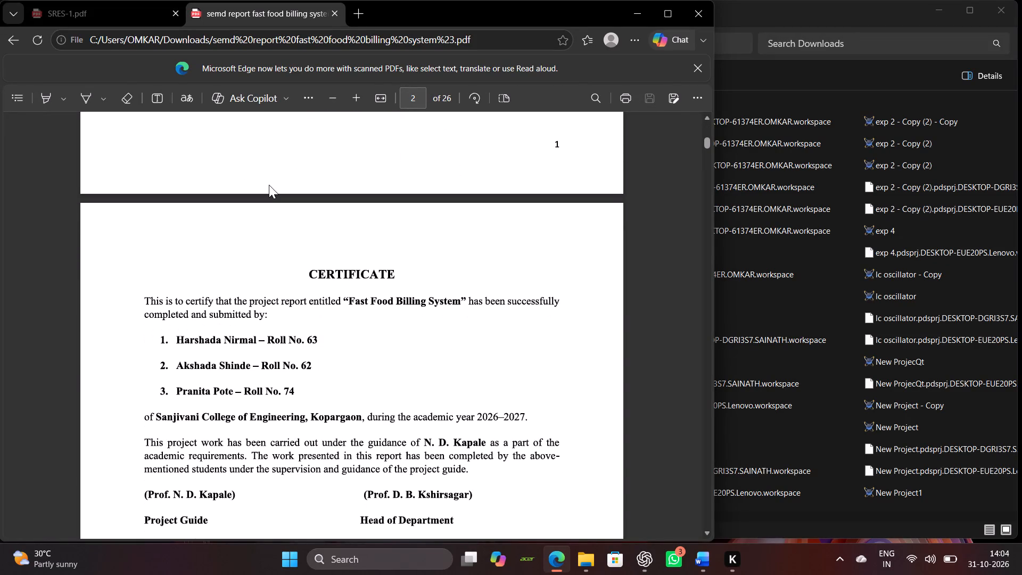
scroll(269, 185, down, 6)
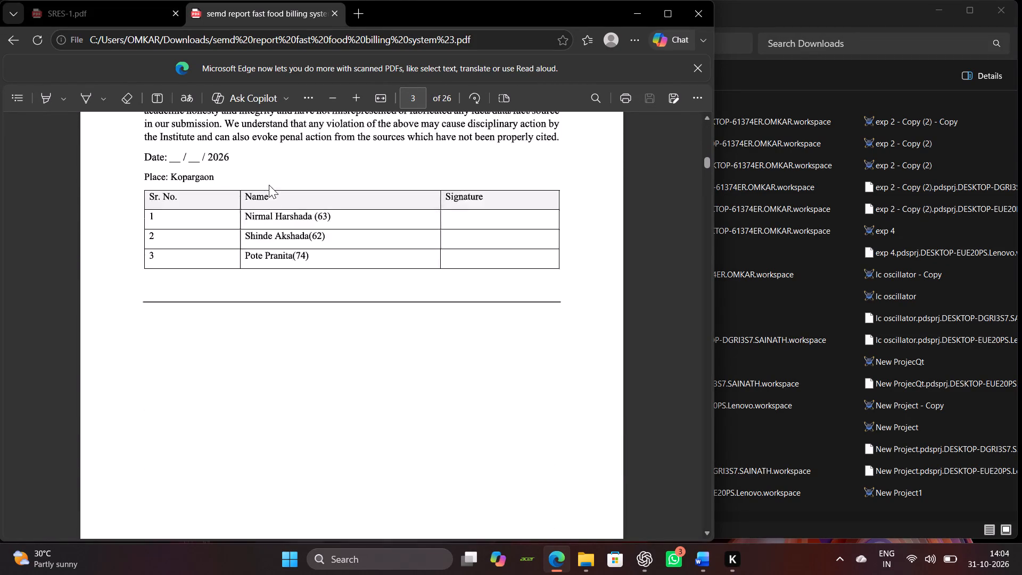
Dismiss the scanned-PDF notice, close the browser window with the PDFs, and dismiss the offer to pin youtube.com.
click(693, 67)
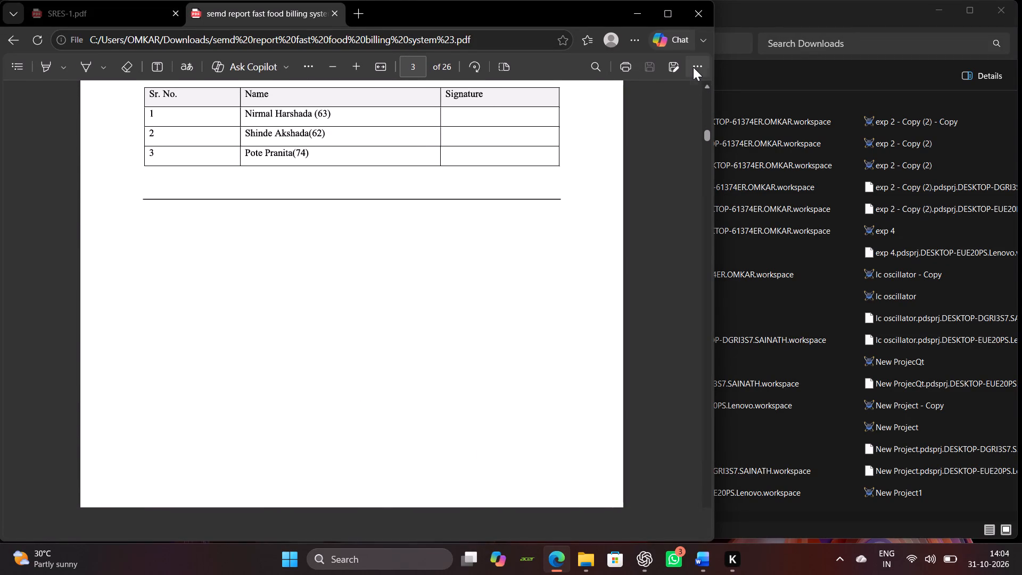
click(706, 21)
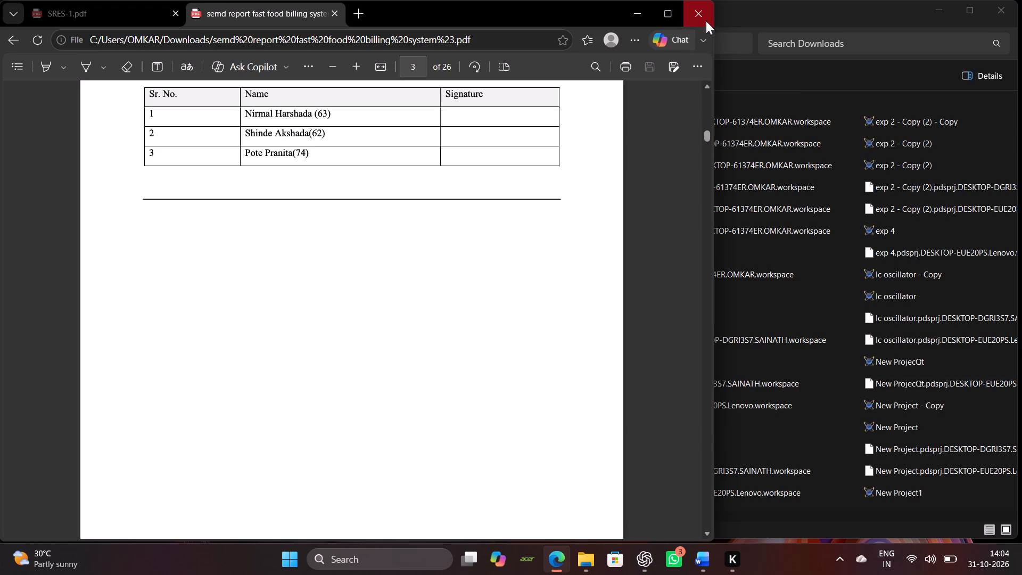
click(706, 21)
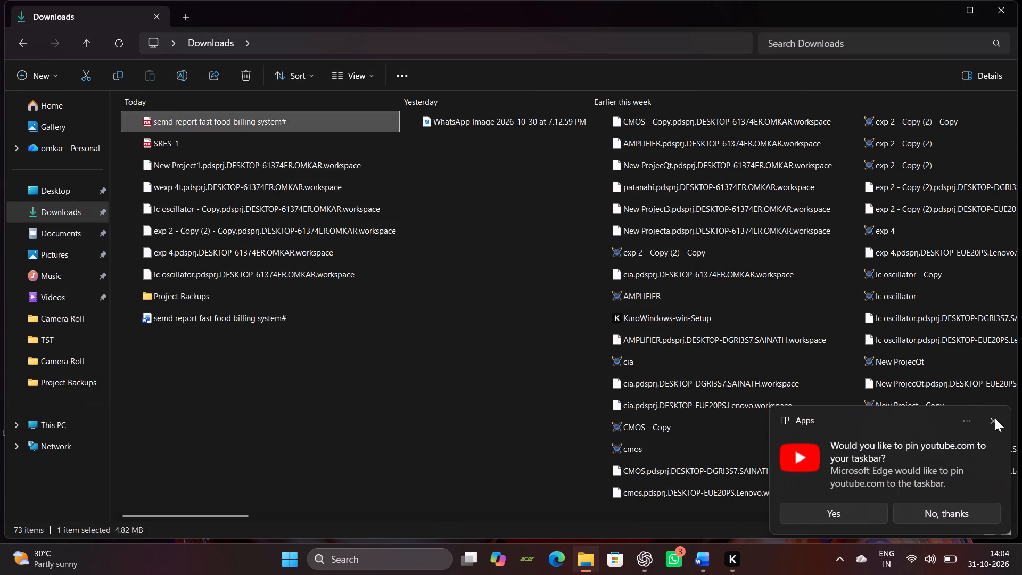
click(995, 418)
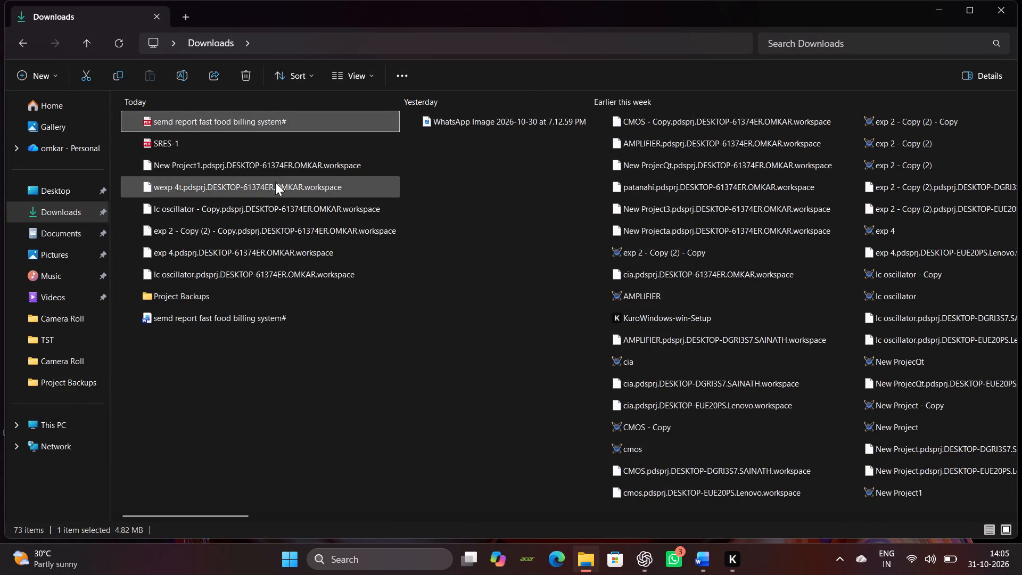
Open the Word document "semd report fast food billing system#" from the Downloads folder.
double_click(338, 322)
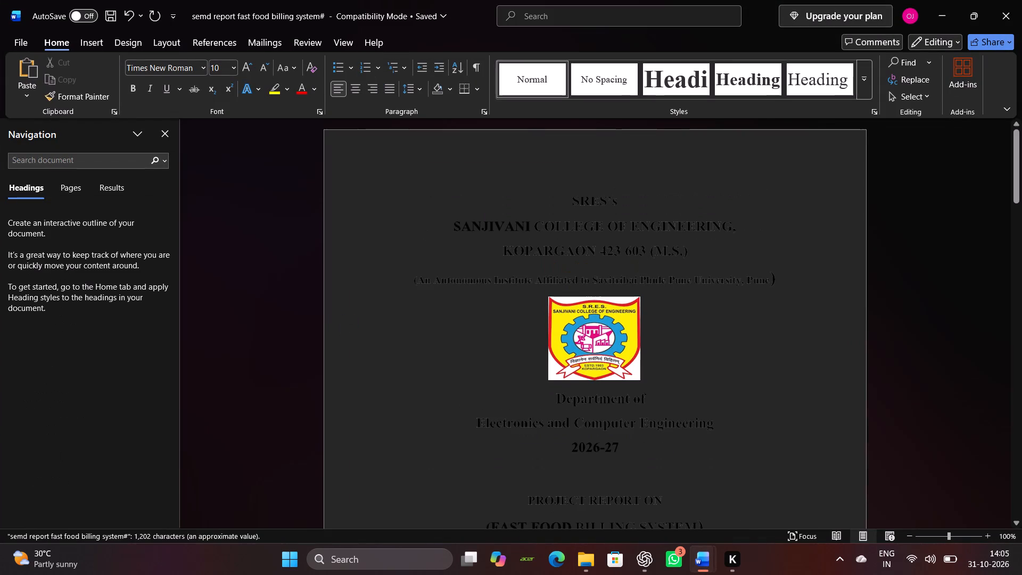
Examine the converted fast food billing report, checking the cover, certificate and activity diagram pages.
scroll(433, 333, down, 9)
scroll(433, 333, up, 5)
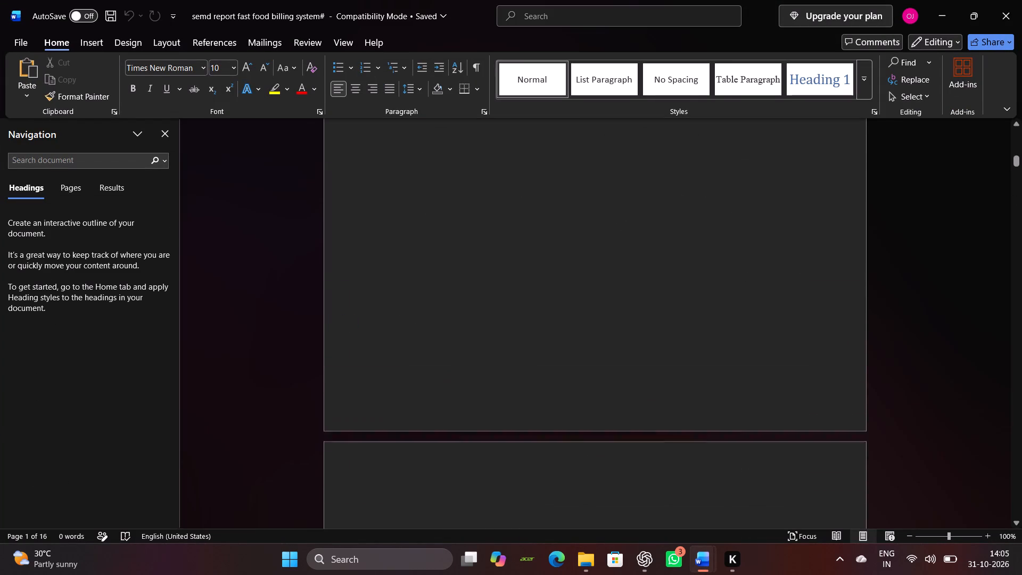
scroll(433, 333, up, 5)
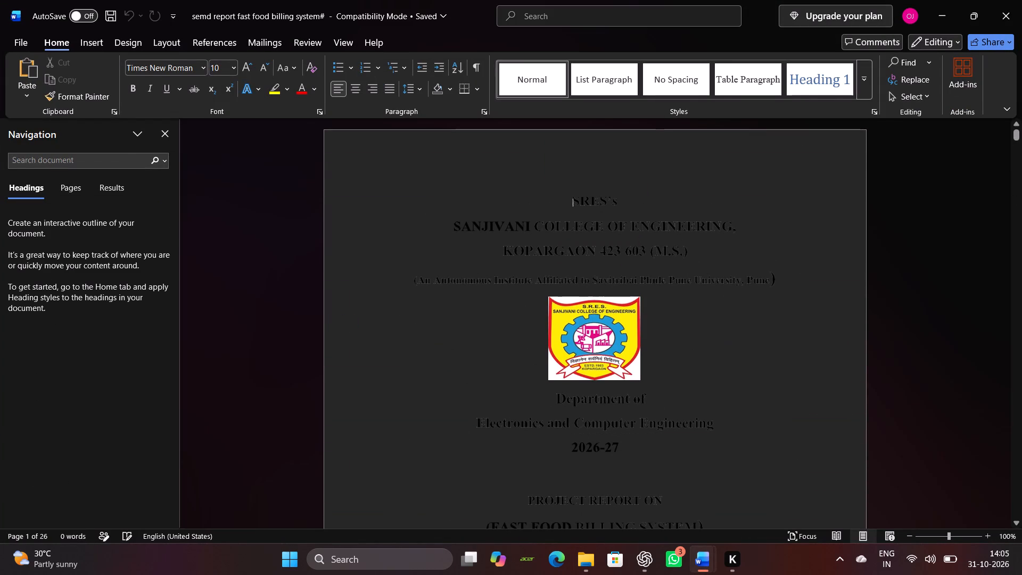
click(746, 330)
scroll(718, 334, up, 5)
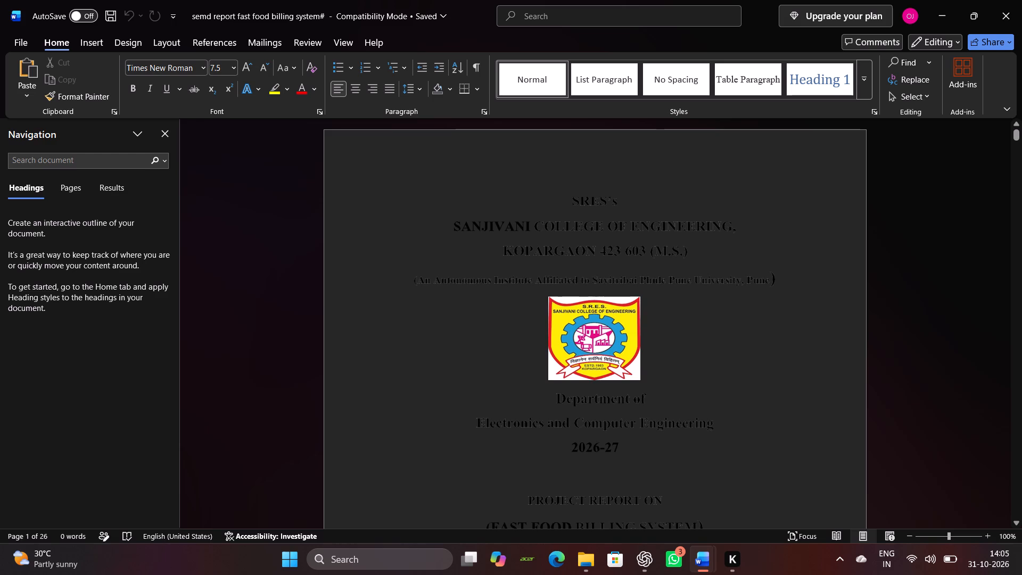
scroll(718, 334, up, 7)
scroll(718, 334, down, 10)
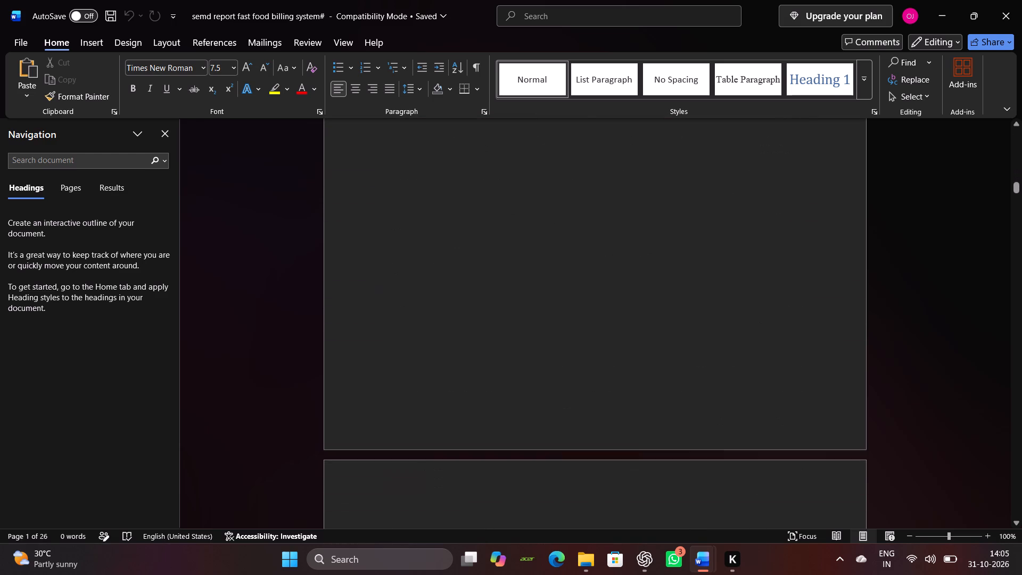
scroll(718, 334, up, 13)
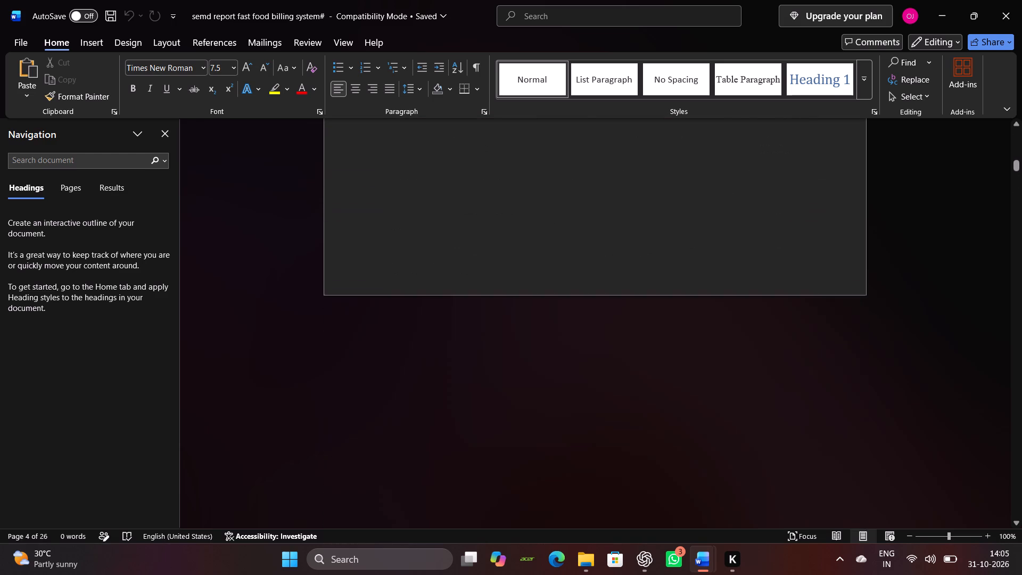
scroll(718, 334, up, 14)
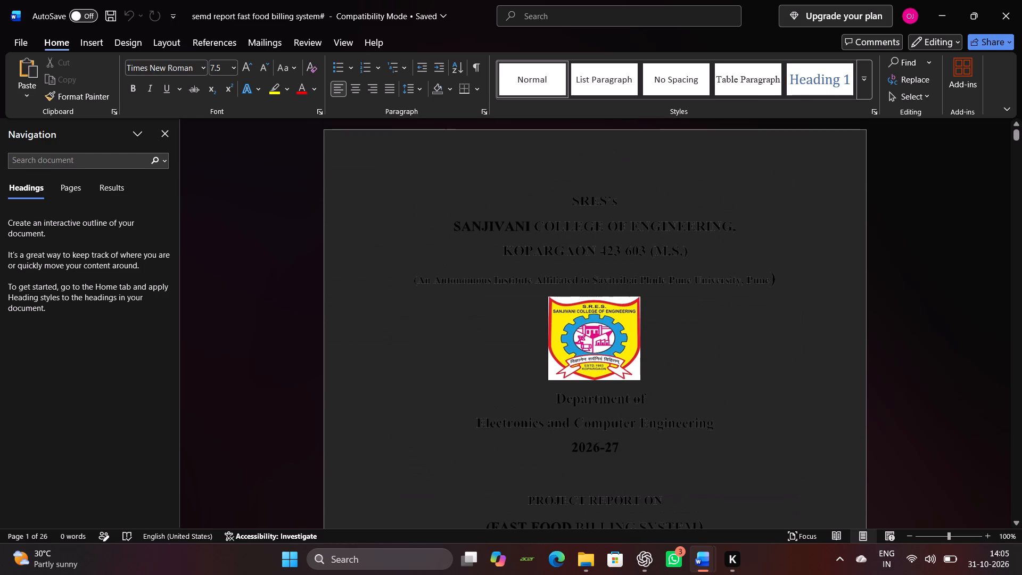
scroll(718, 334, up, 2)
scroll(718, 334, down, 6)
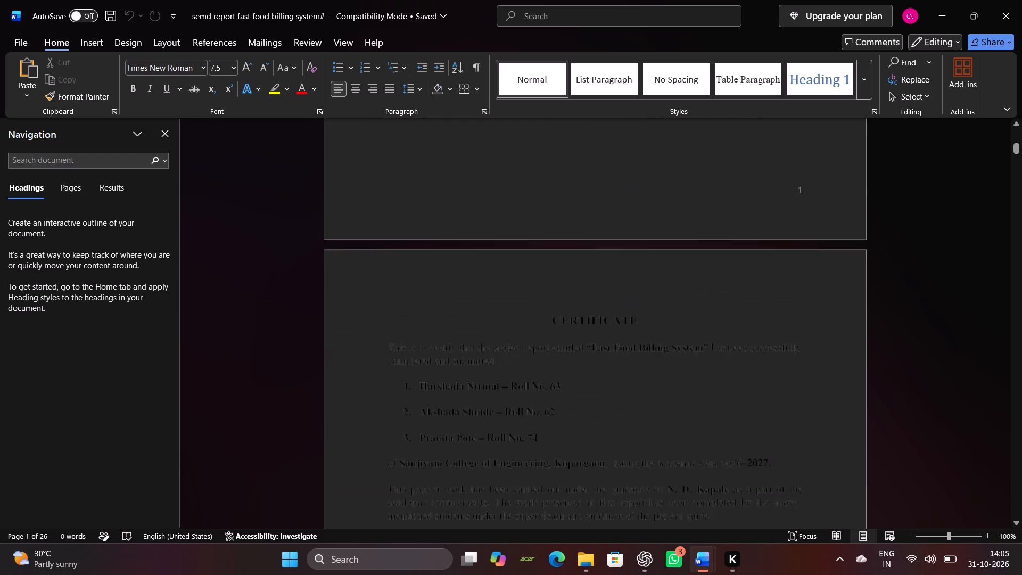
scroll(718, 334, down, 16)
scroll(718, 334, up, 1)
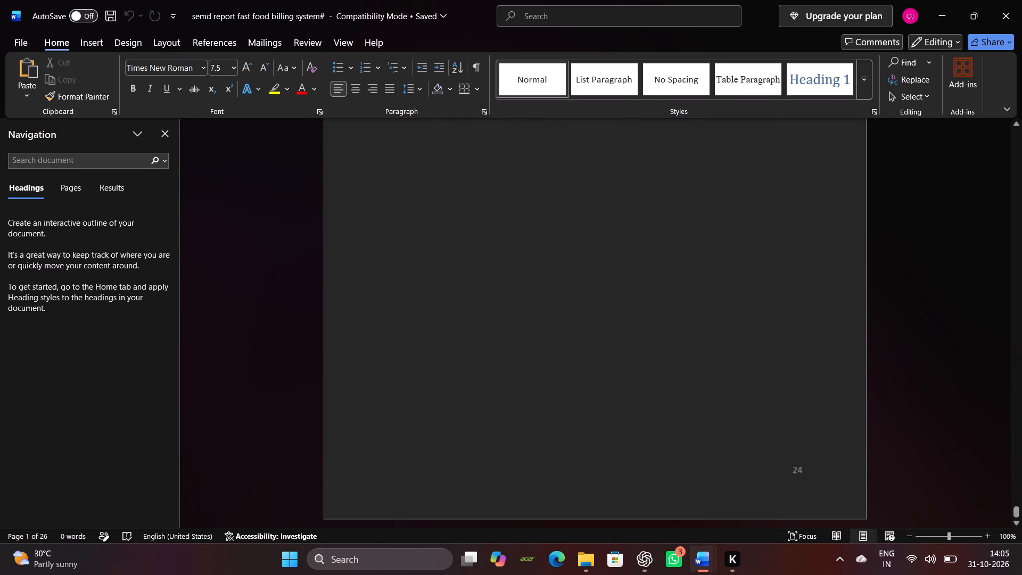
scroll(718, 334, up, 20)
scroll(718, 334, up, 20)
scroll(718, 334, up, 2)
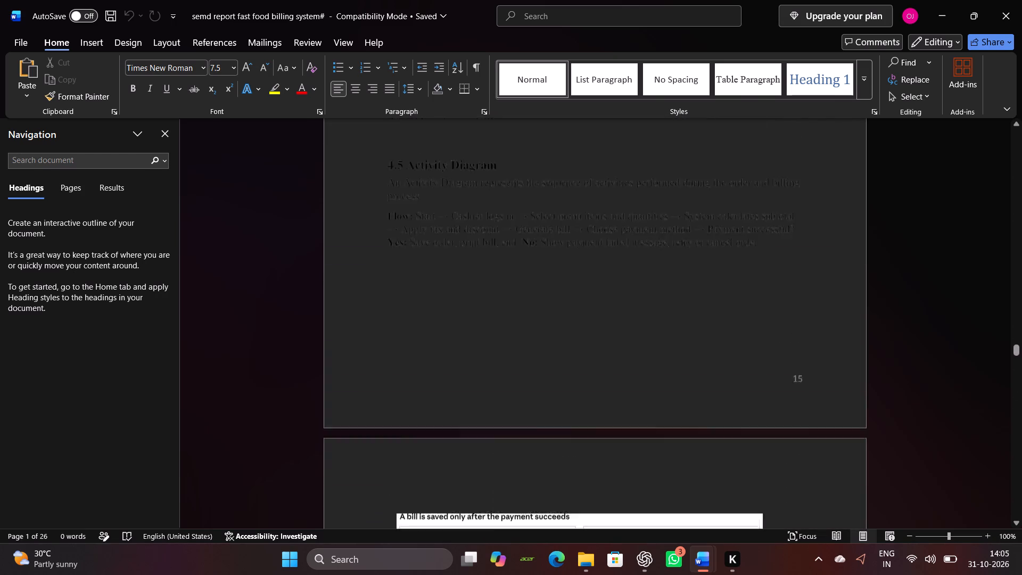
scroll(718, 334, up, 10)
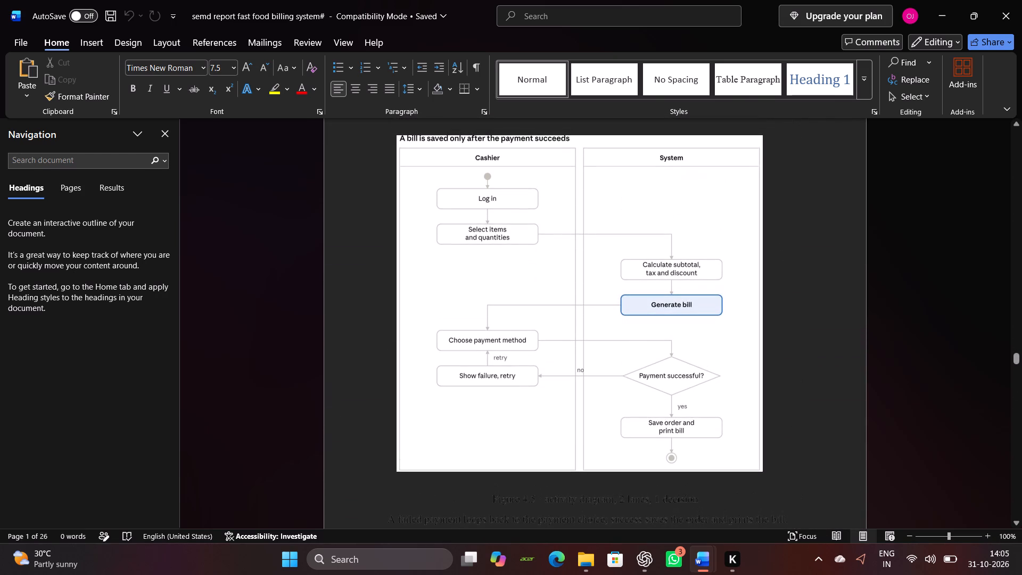
scroll(718, 334, up, 20)
scroll(718, 334, up, 20)
scroll(718, 334, up, 20)
scroll(718, 334, up, 2)
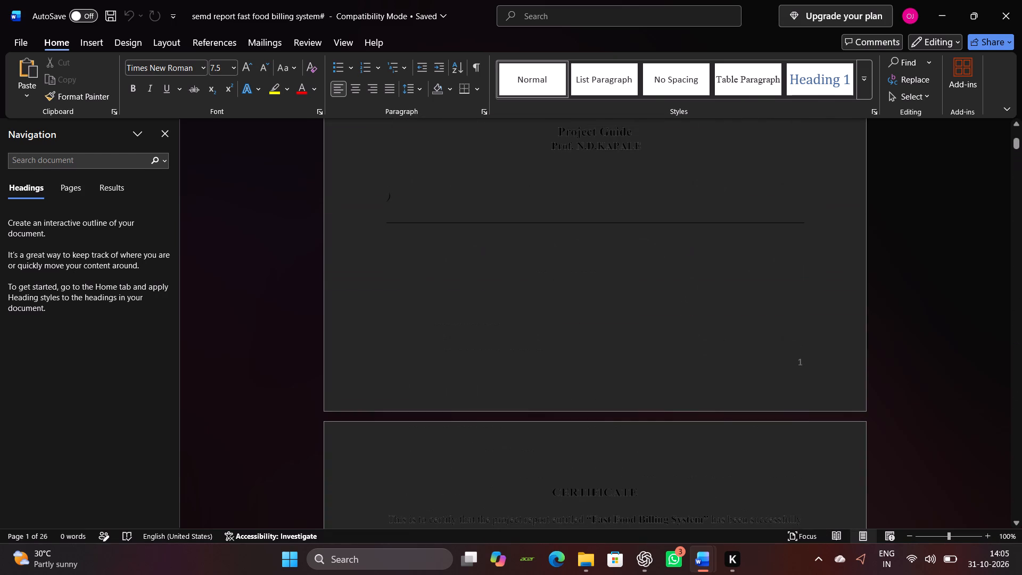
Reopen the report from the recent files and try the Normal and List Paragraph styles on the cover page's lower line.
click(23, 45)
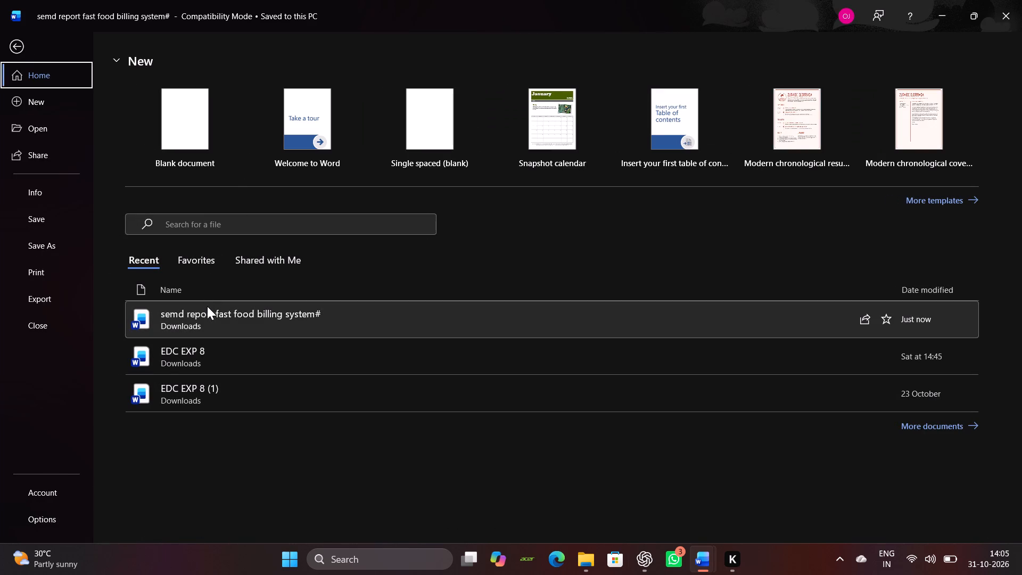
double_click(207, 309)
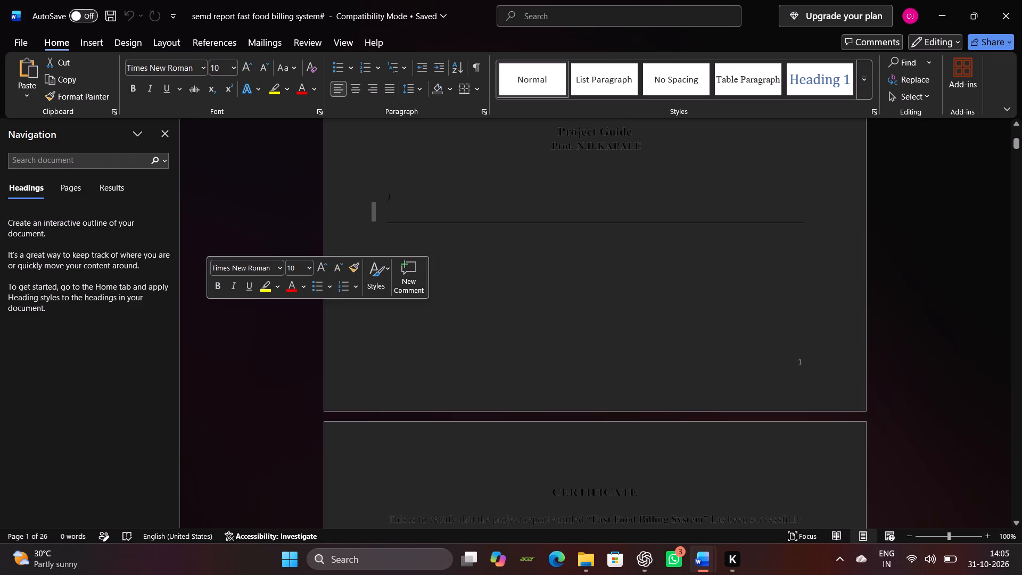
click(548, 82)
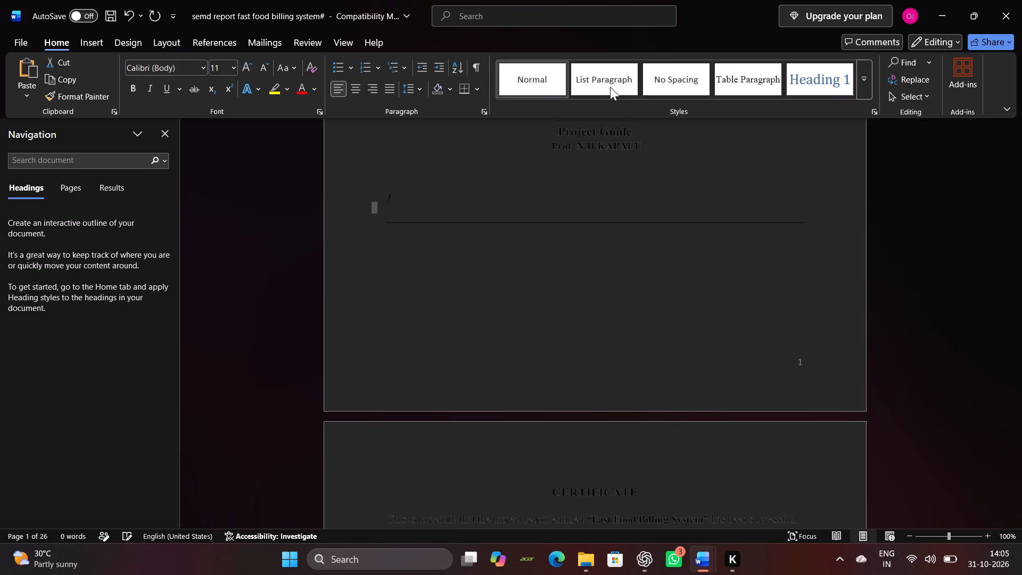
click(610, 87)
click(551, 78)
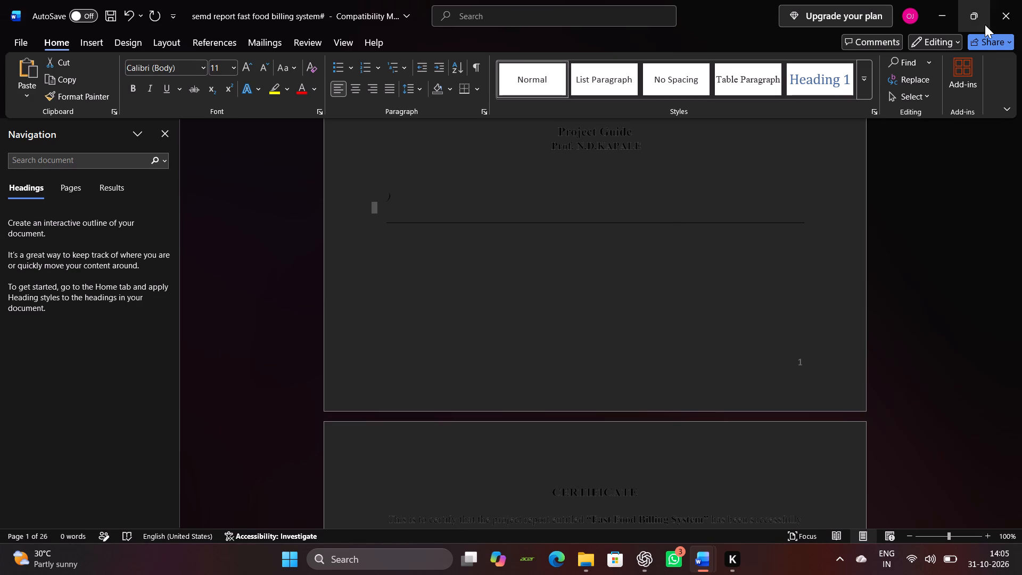
Hide the Navigation pane and review the cover page of the fast food billing report.
click(168, 135)
scroll(548, 221, up, 5)
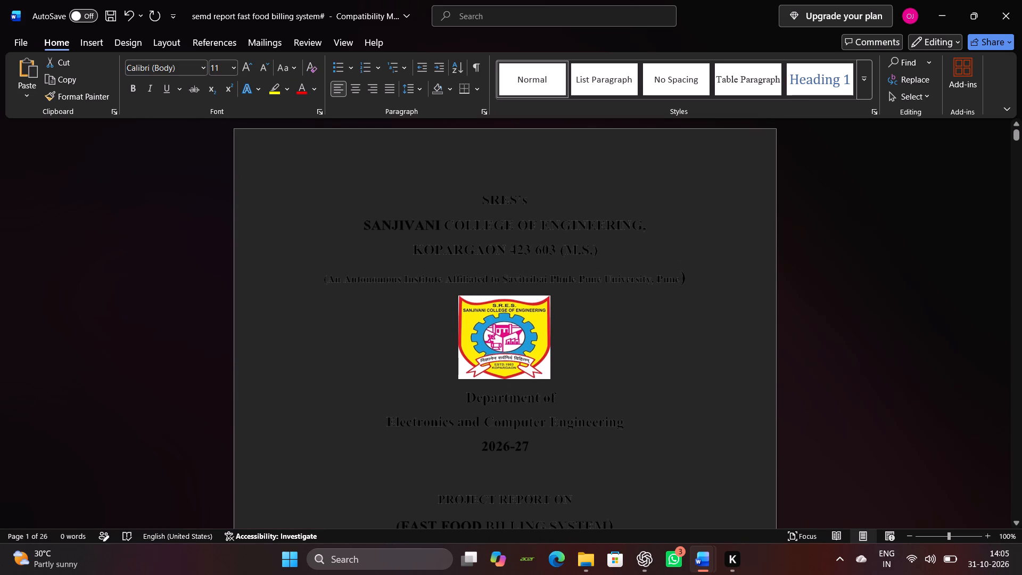
scroll(548, 221, down, 2)
click(818, 262)
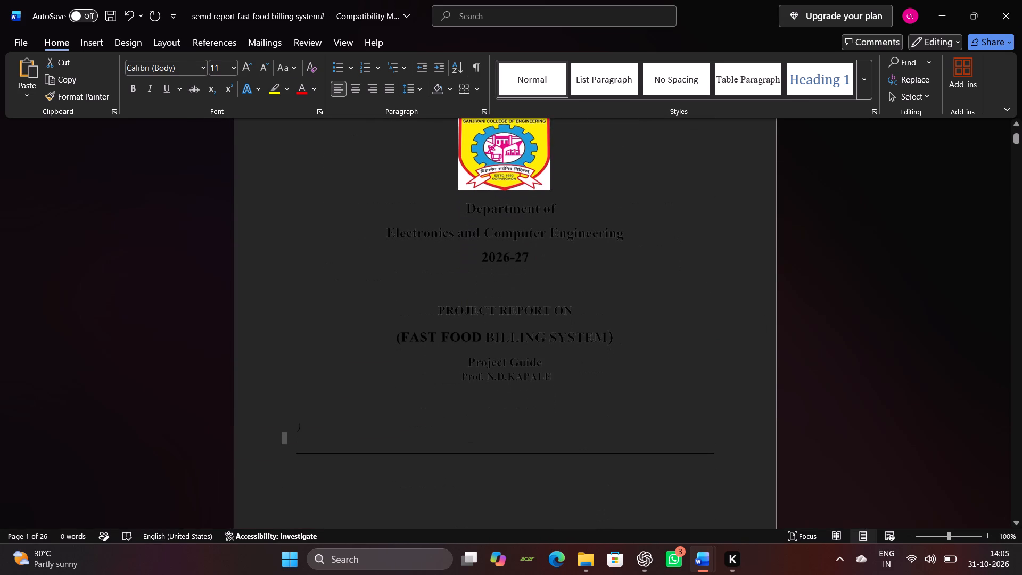
Close the fast food billing report without saving its changes.
click(1009, 24)
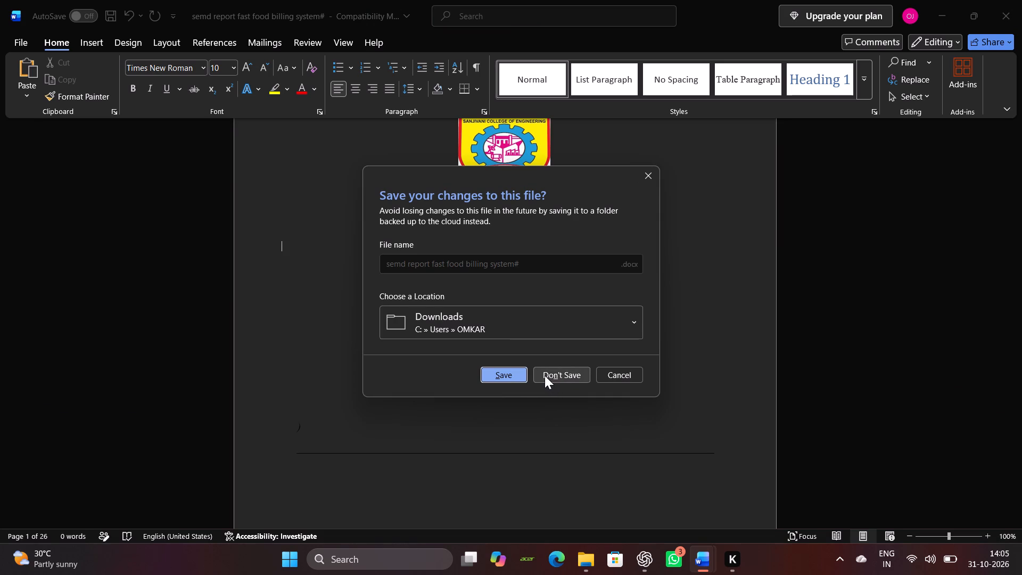
click(650, 179)
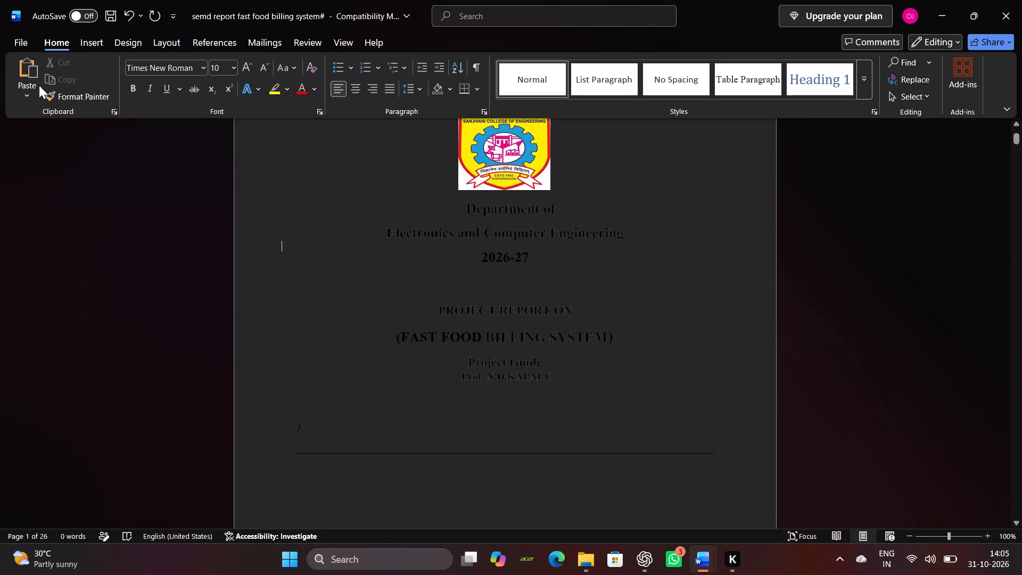
click(1003, 10)
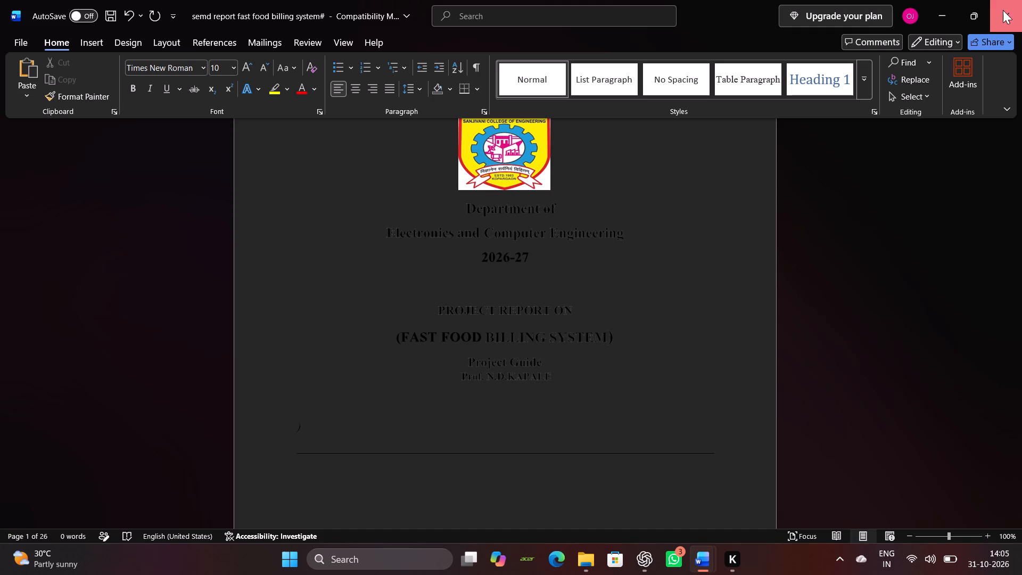
click(551, 374)
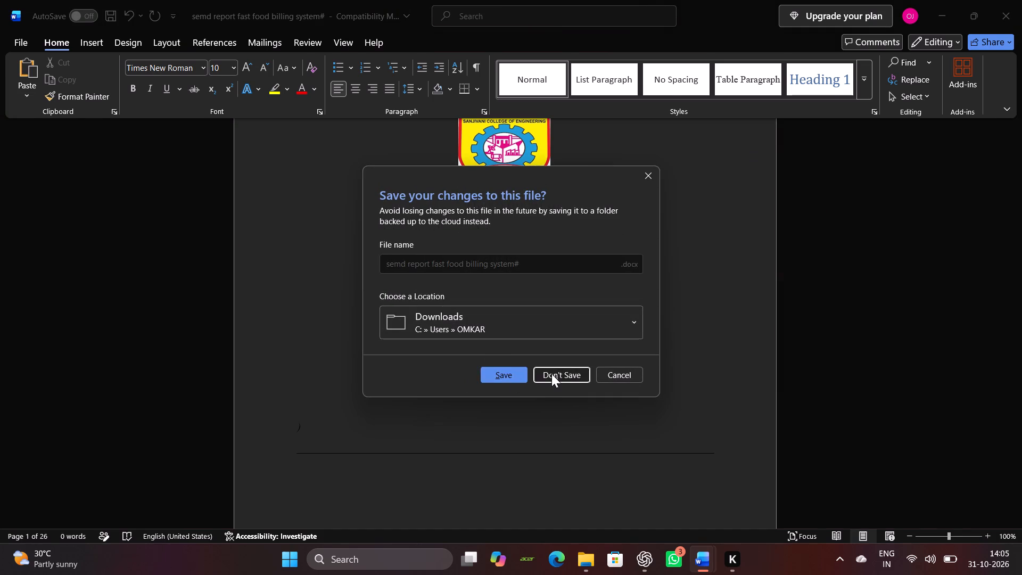
Look through the UHVE REPORT_format_2026_2027 document and hide its Navigation pane.
scroll(551, 374, down, 5)
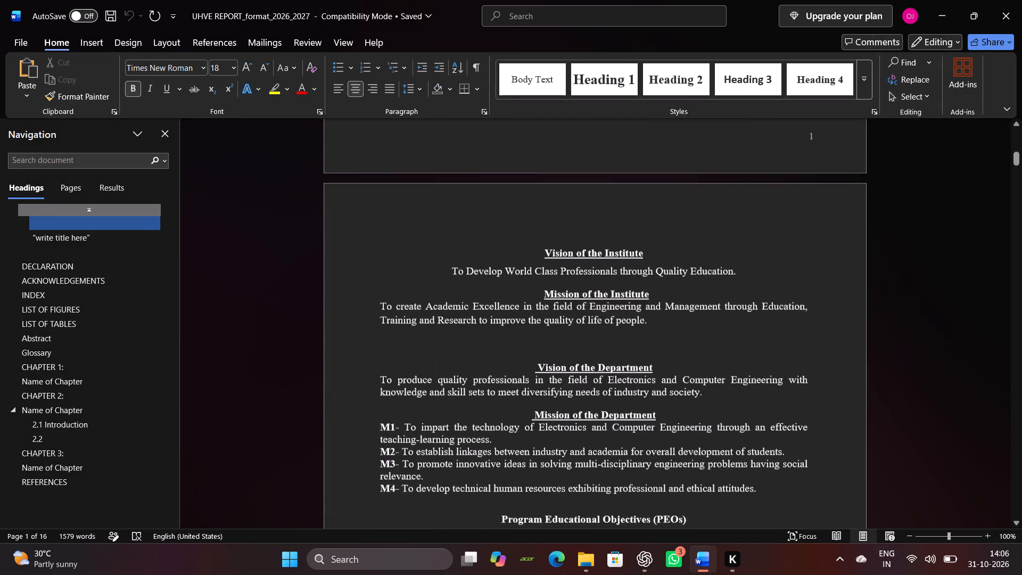
scroll(551, 374, left, 2)
scroll(551, 374, down, 4)
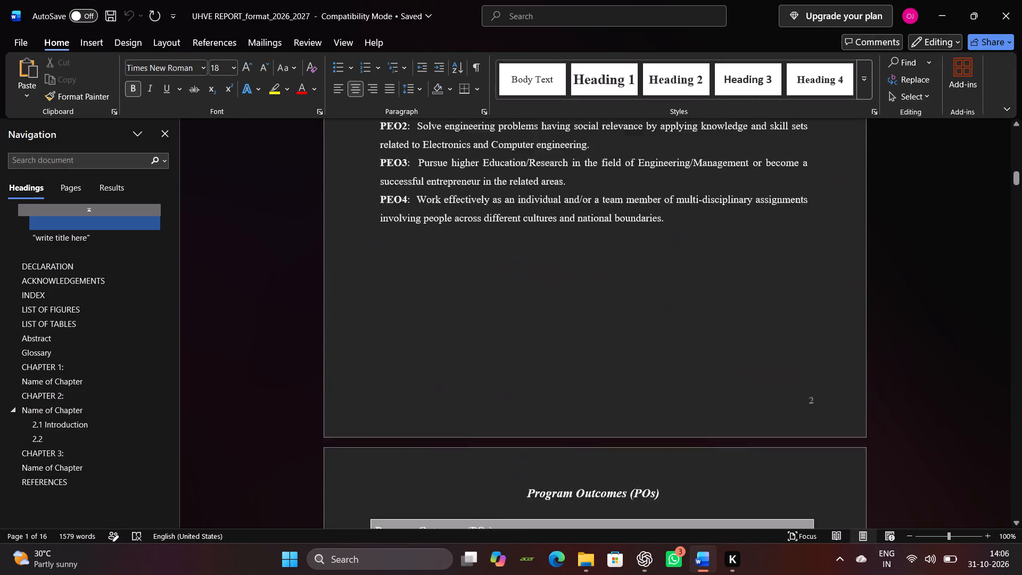
scroll(551, 374, down, 11)
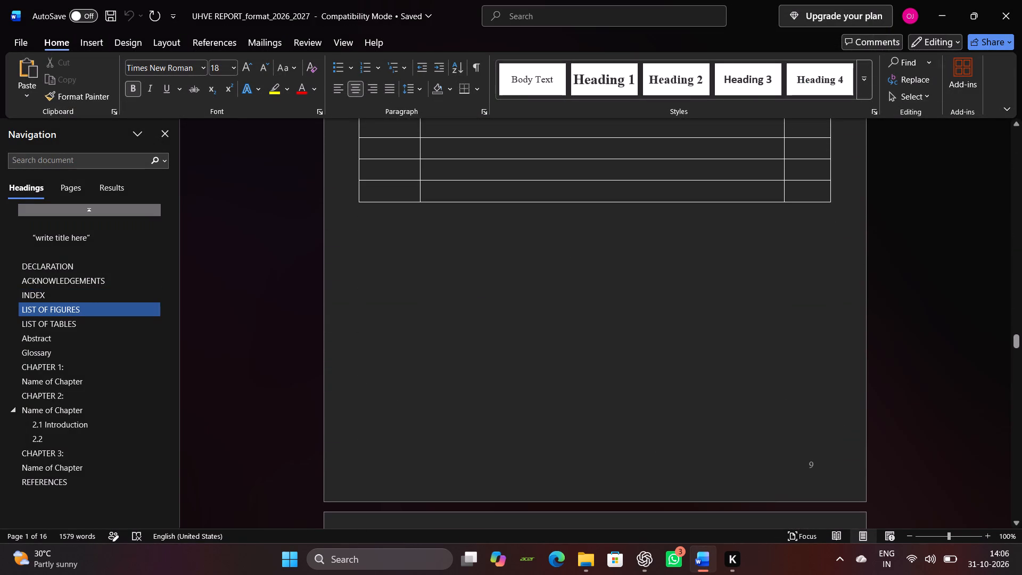
click(158, 137)
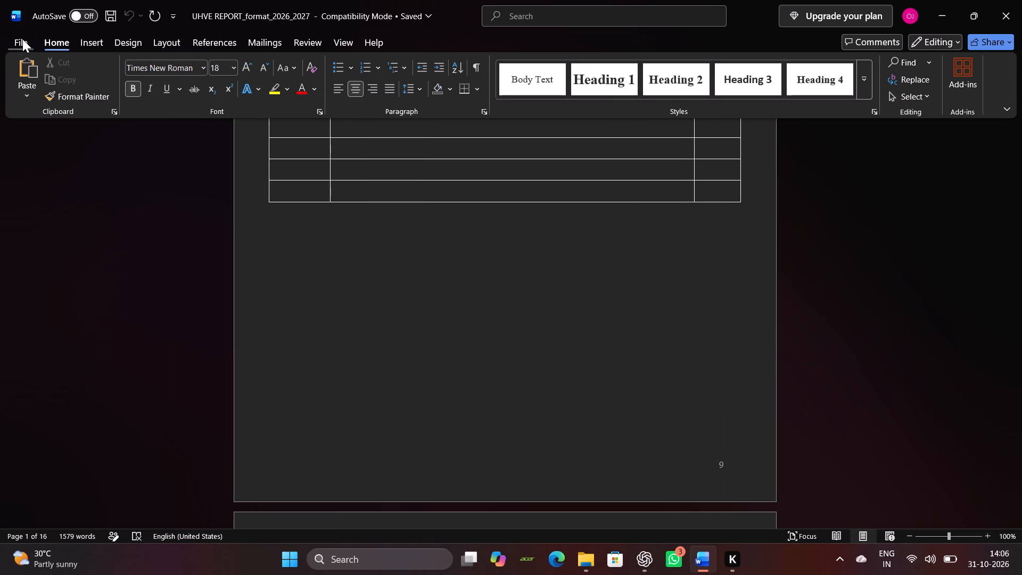
Check the recent, favorite and shared document lists and the available locations for opening a file.
click(22, 39)
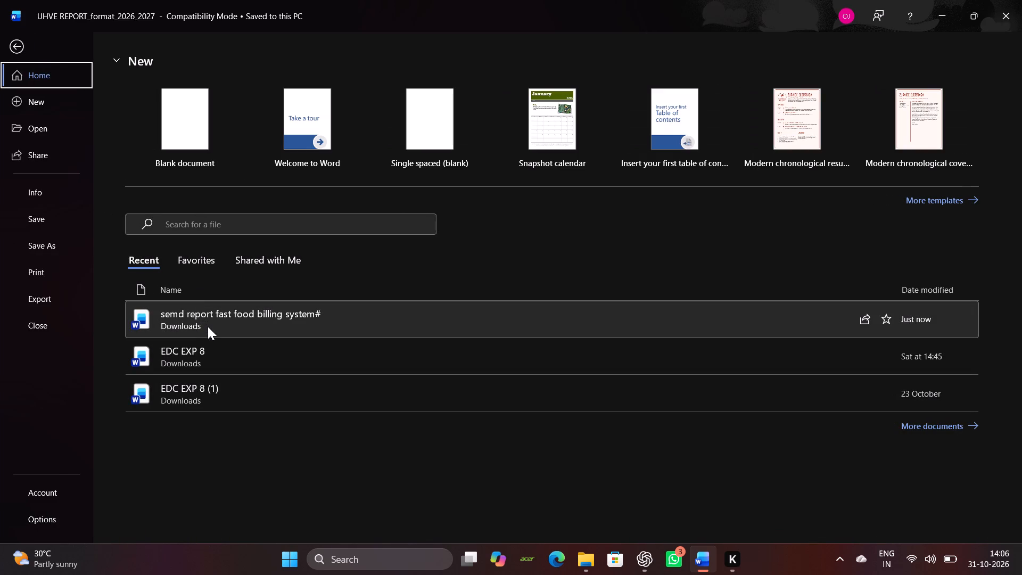
click(204, 262)
click(245, 262)
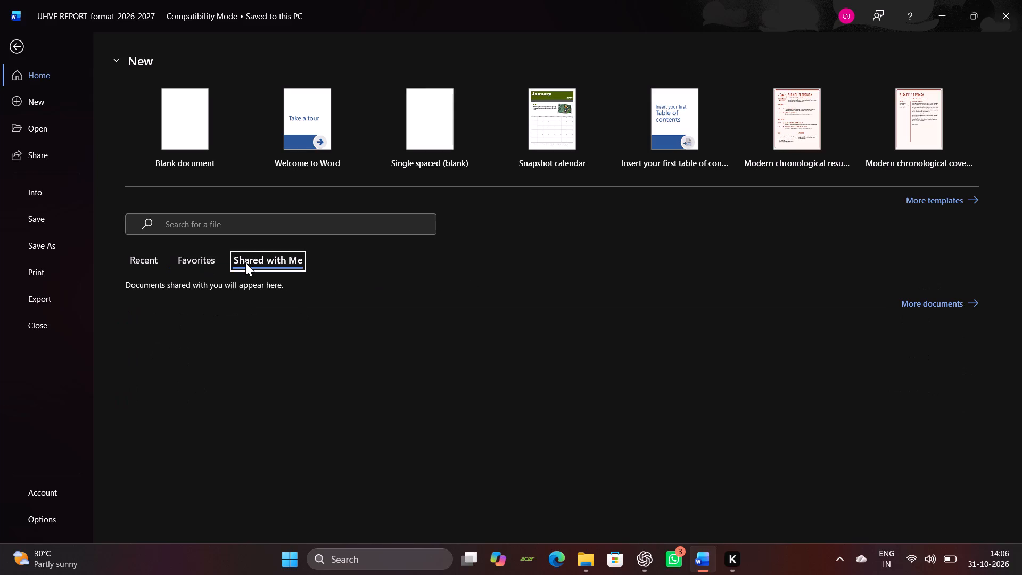
click(147, 256)
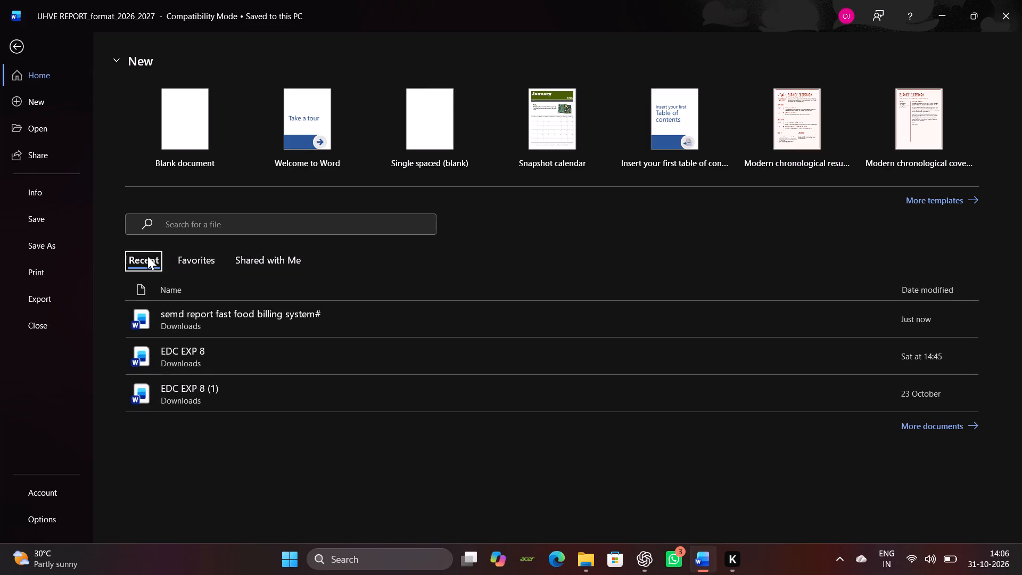
click(49, 132)
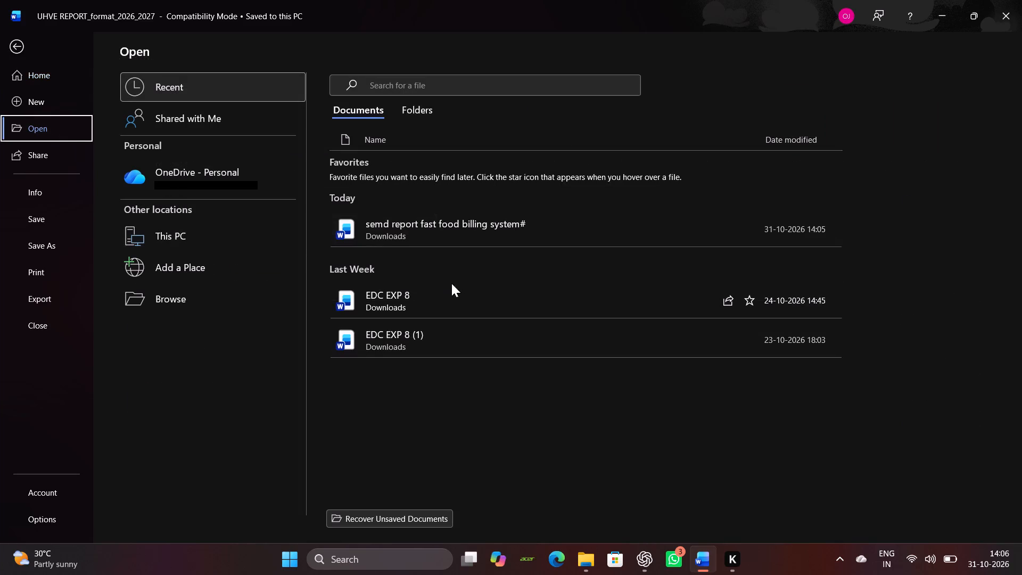
Close the UHVE REPORT_format_2026_2027 document and return to the Downloads folder.
click(1018, 3)
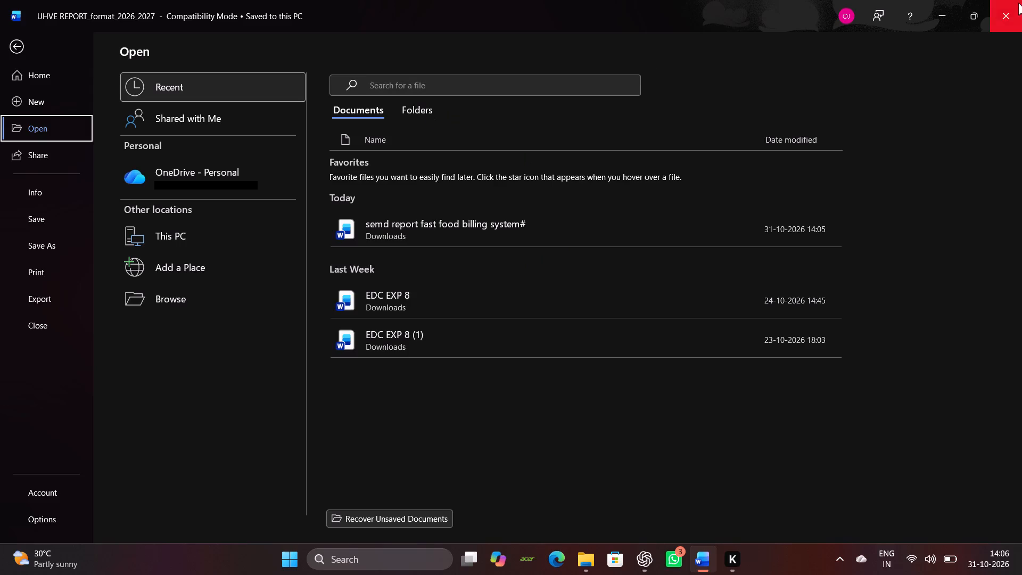
click(1018, 3)
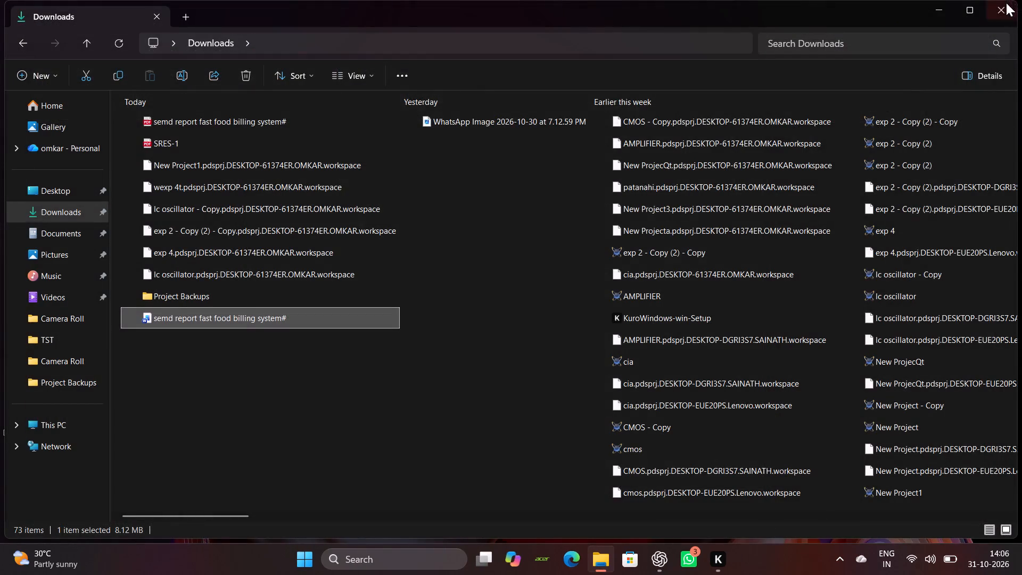
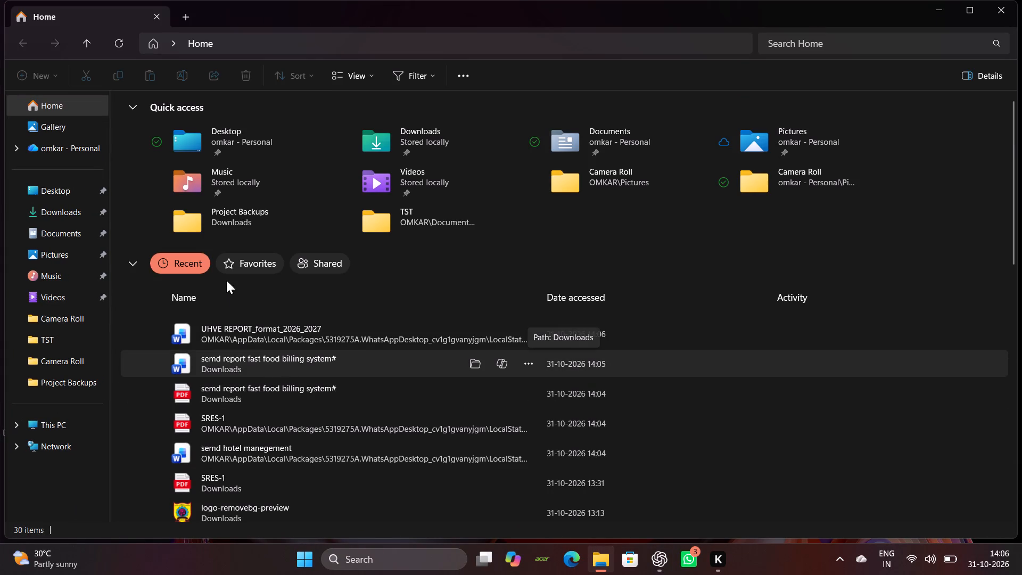
Browse the contents of the Downloads folder and the Desktop folder for the report files.
click(444, 146)
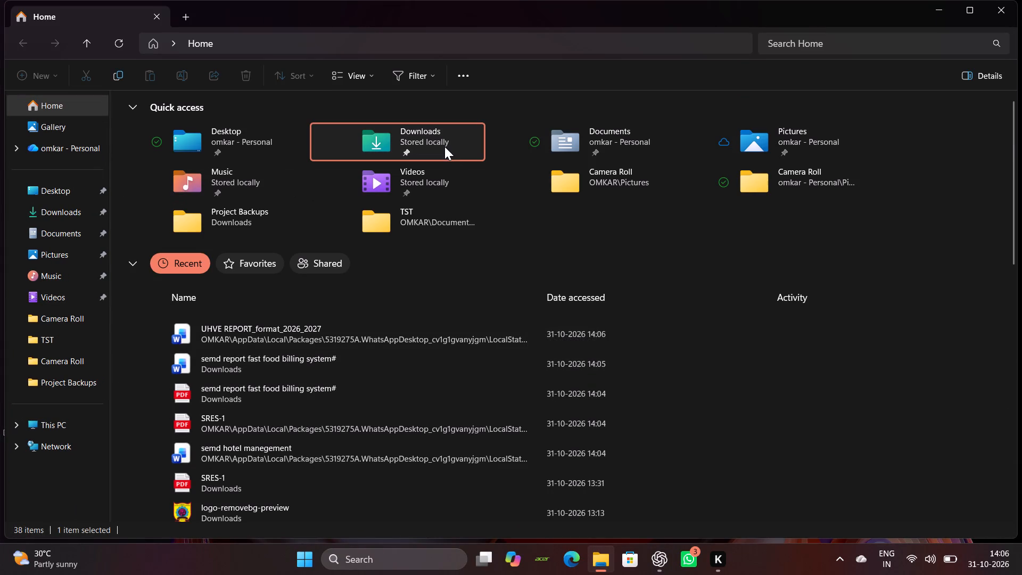
double_click(444, 146)
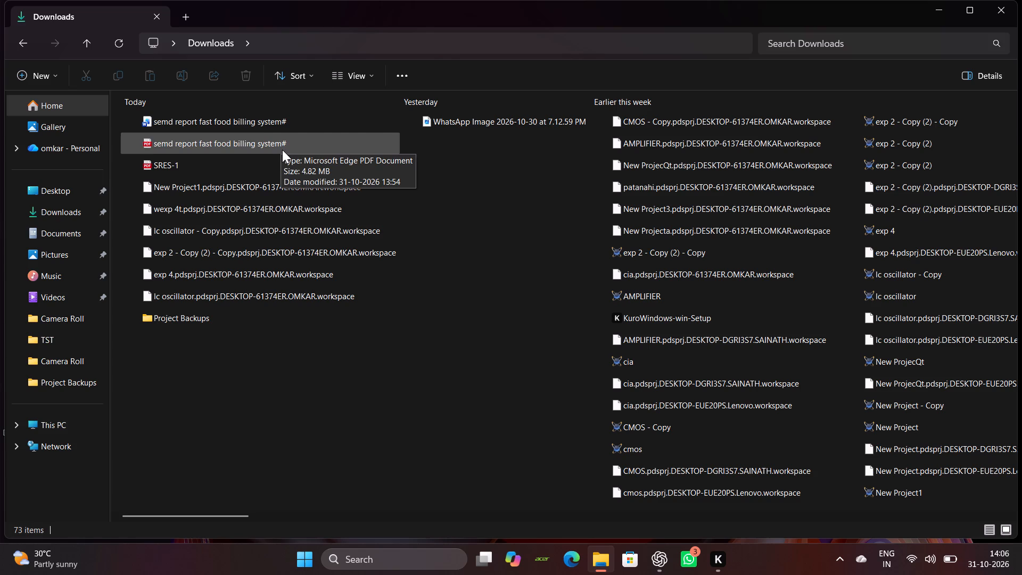
click(53, 196)
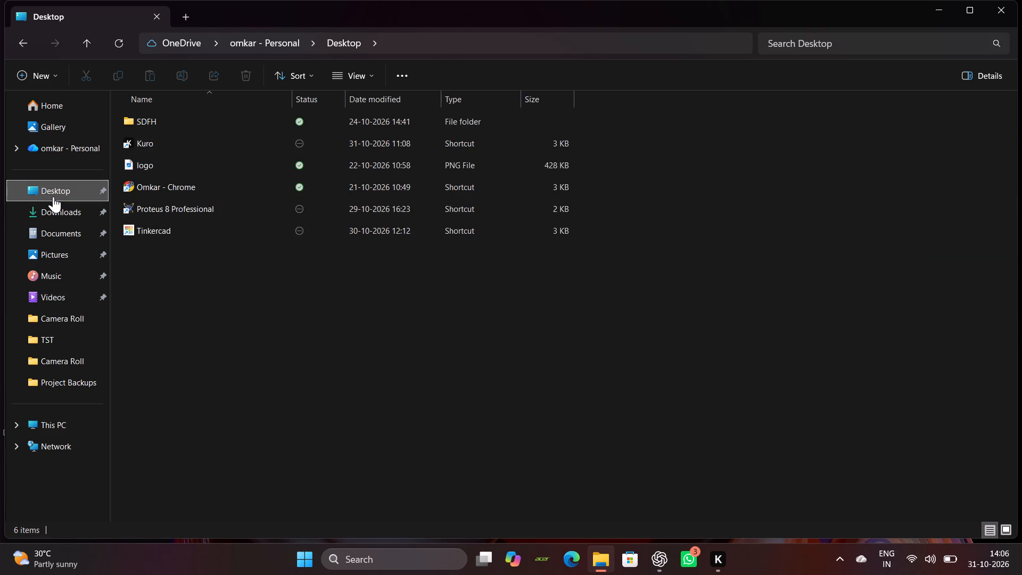
click(53, 196)
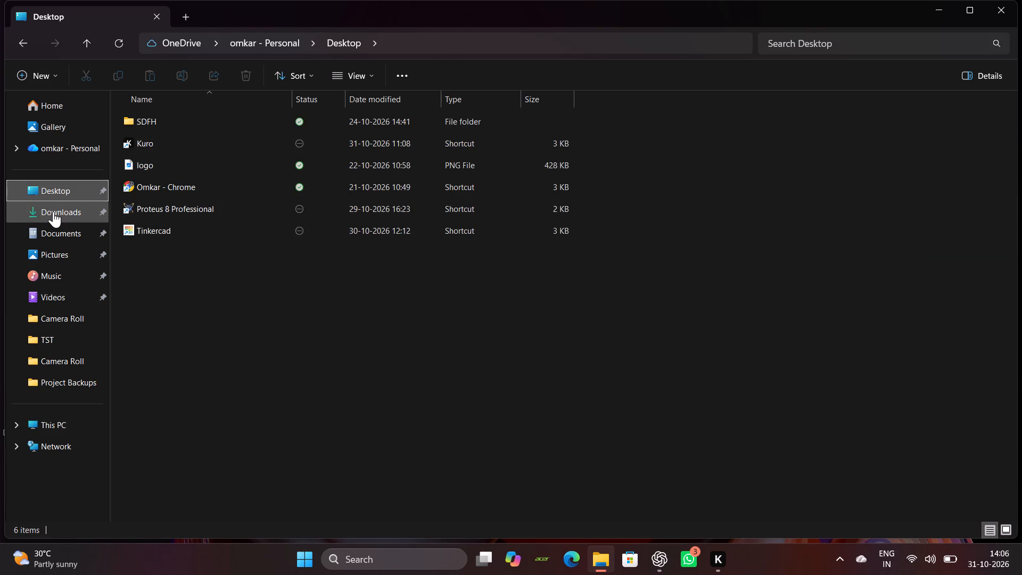
Return to the Downloads folder and place a shortcut to Downloads inside it.
click(53, 213)
drag(53, 213, 235, 153)
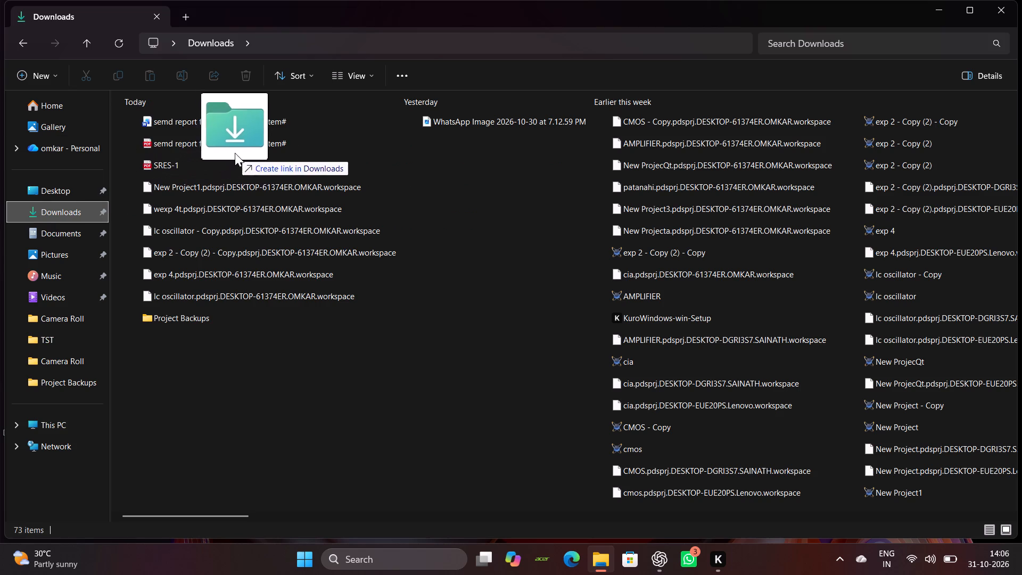
drag(235, 153, 458, 126)
scroll(458, 126, left, 1)
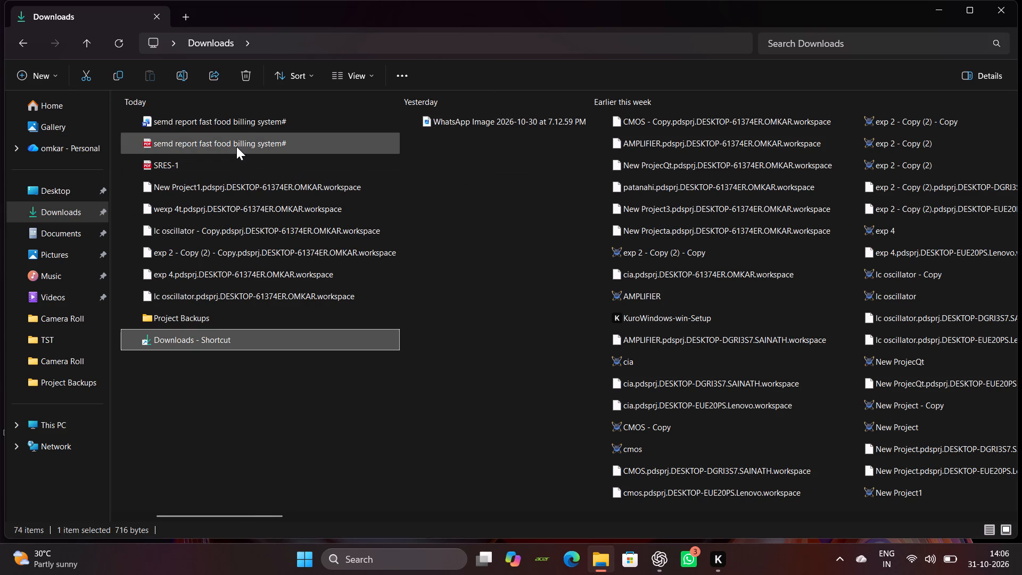
Open the SRES-1 PDF from Downloads in a maximized window and look through its opening pages up to the table of contents.
double_click(196, 171)
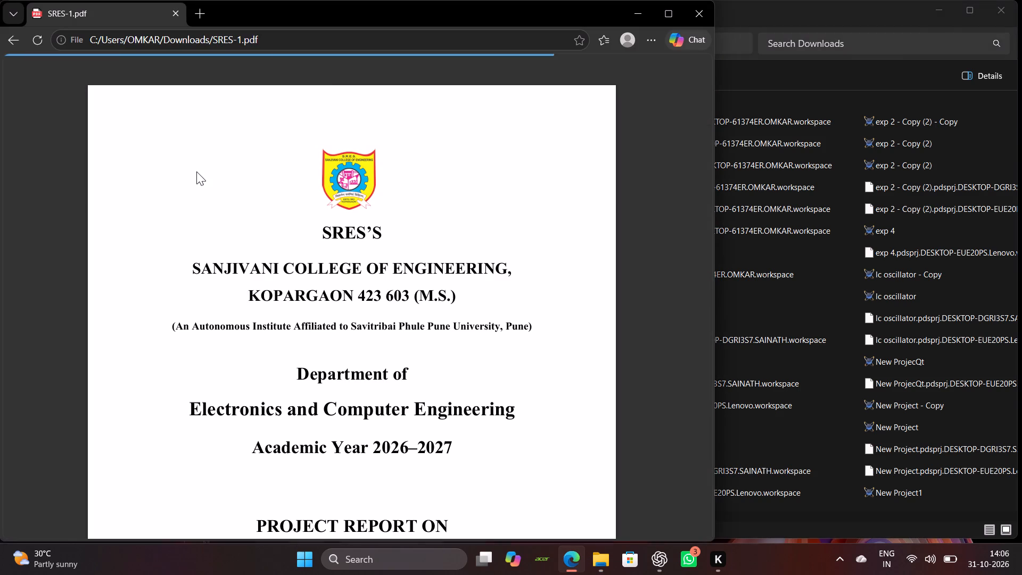
scroll(171, 377, down, 8)
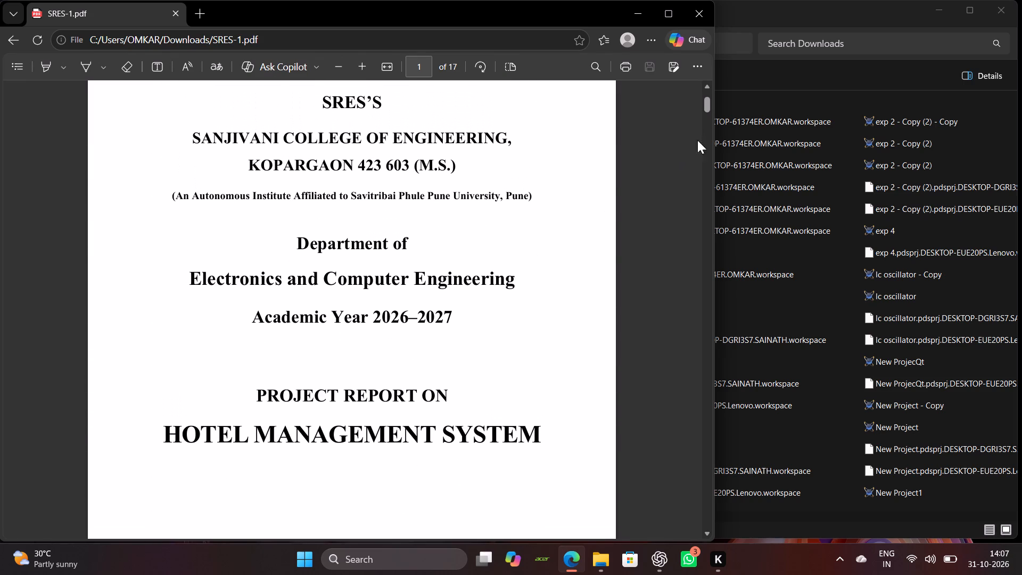
click(673, 15)
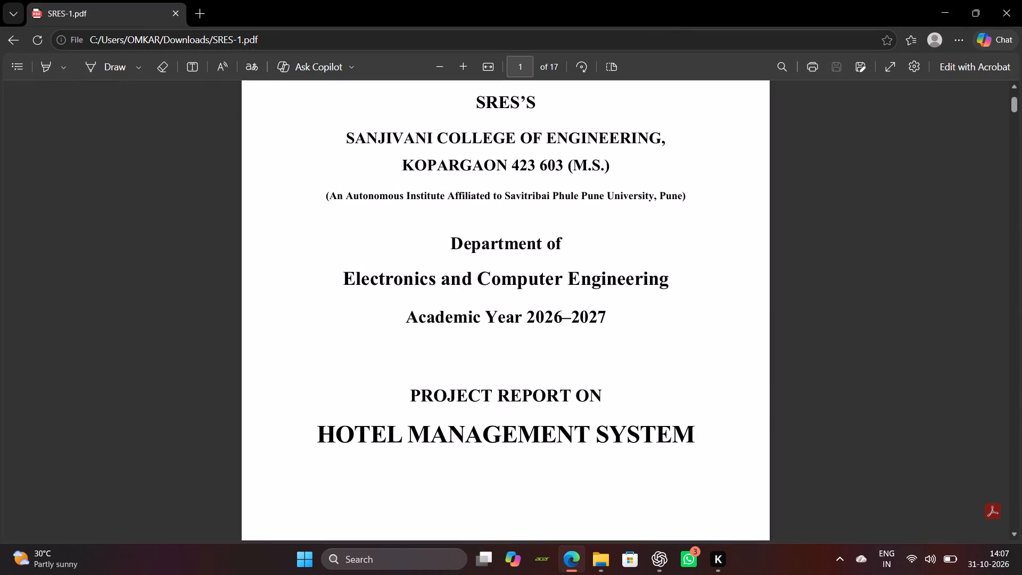
scroll(445, 315, down, 7)
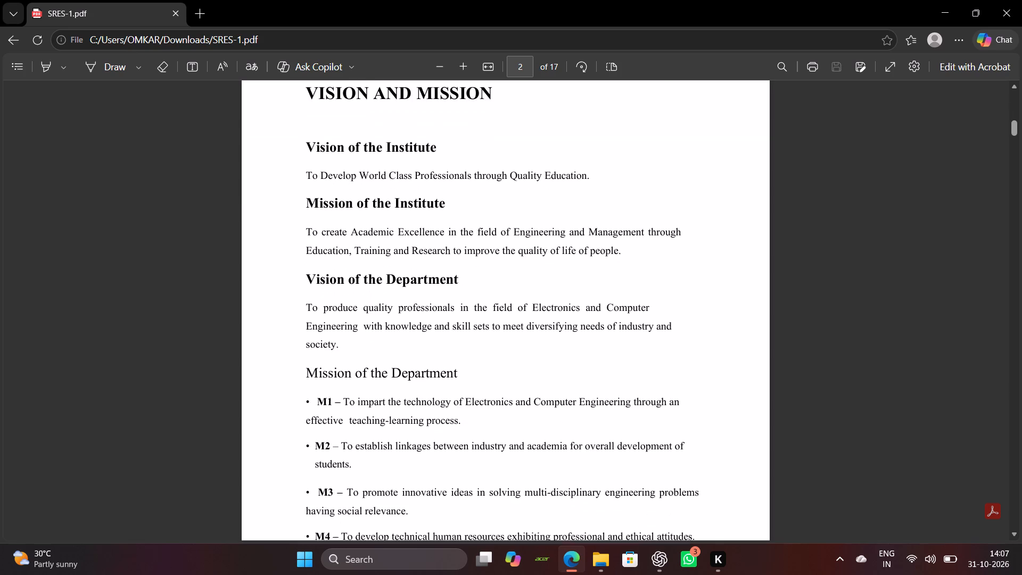
scroll(445, 315, down, 6)
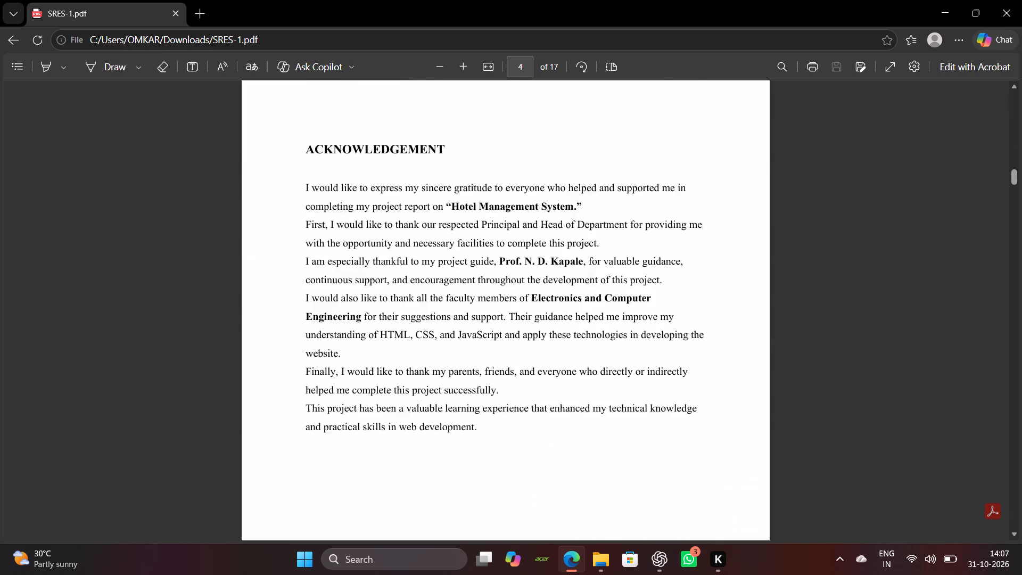
scroll(445, 315, down, 7)
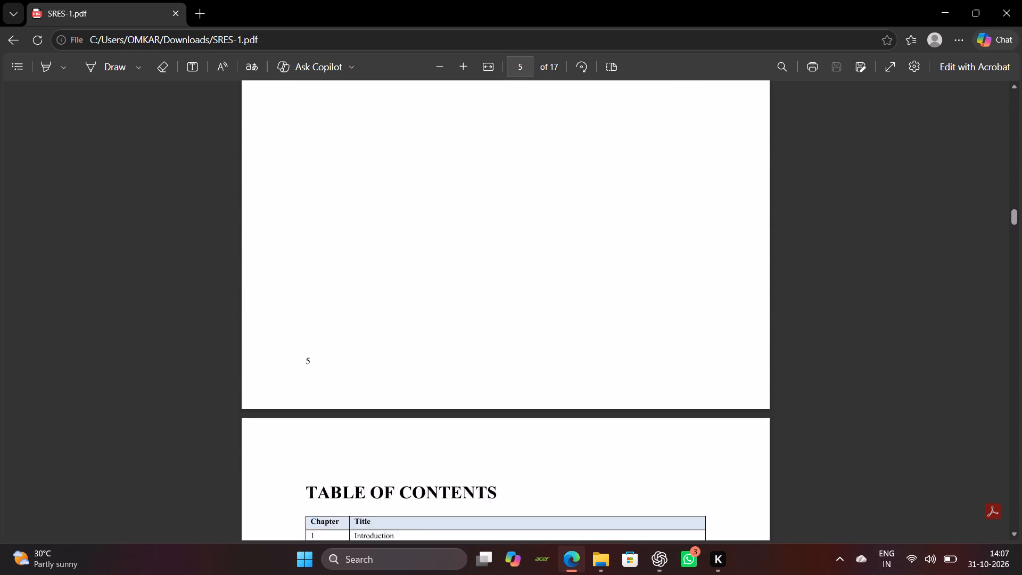
scroll(445, 315, down, 2)
scroll(434, 290, up, 1)
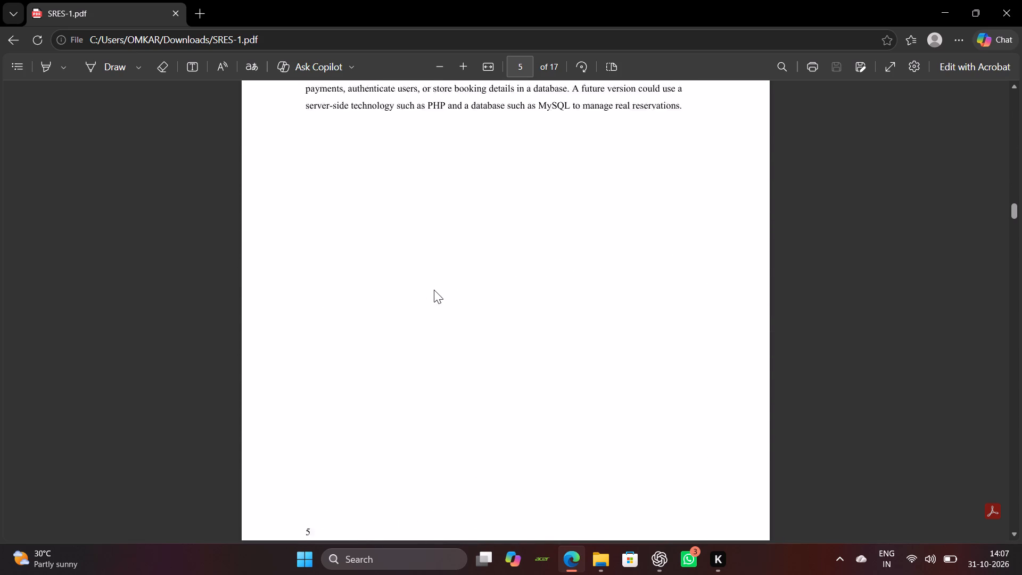
scroll(434, 290, up, 2)
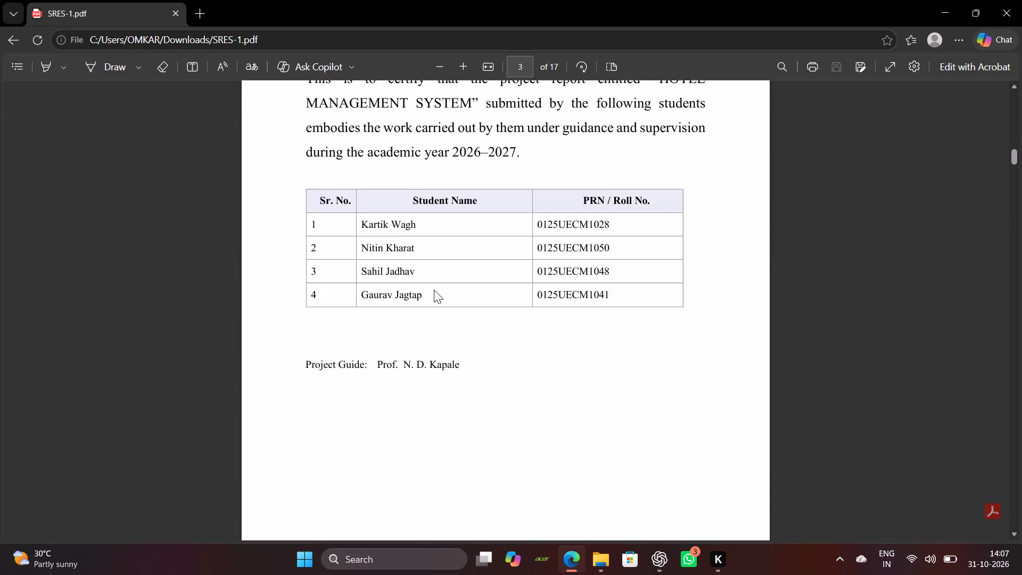
scroll(434, 290, up, 1)
double_click(434, 290)
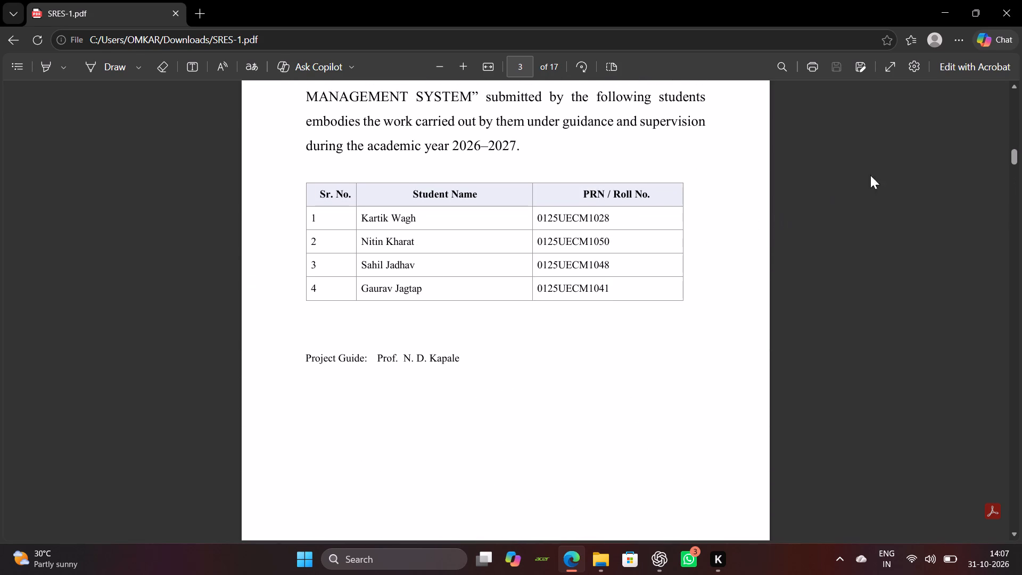
Check the PDF viewer's settings and the Edit with Acrobat options, leaving both without changing anything.
click(914, 64)
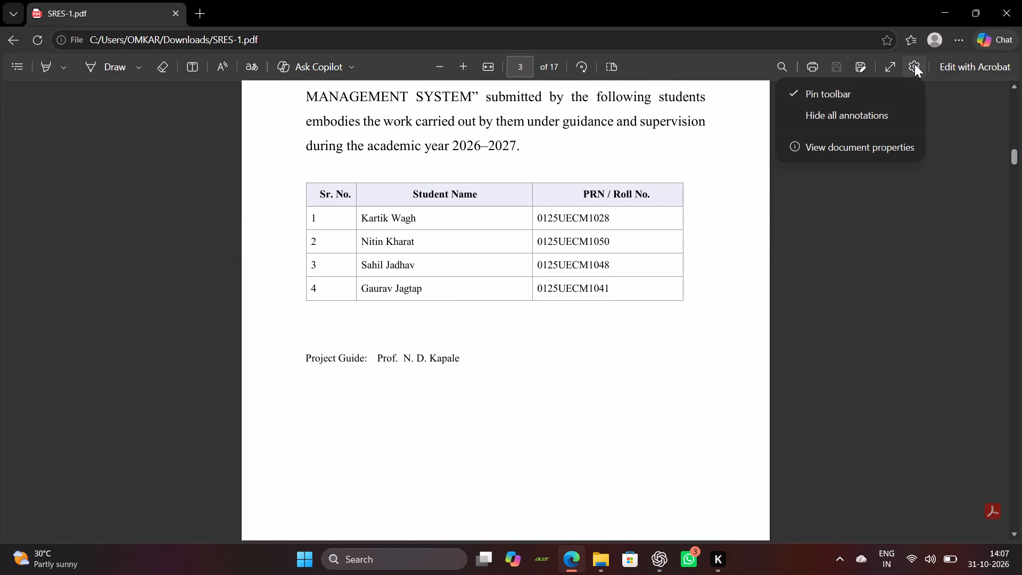
click(969, 55)
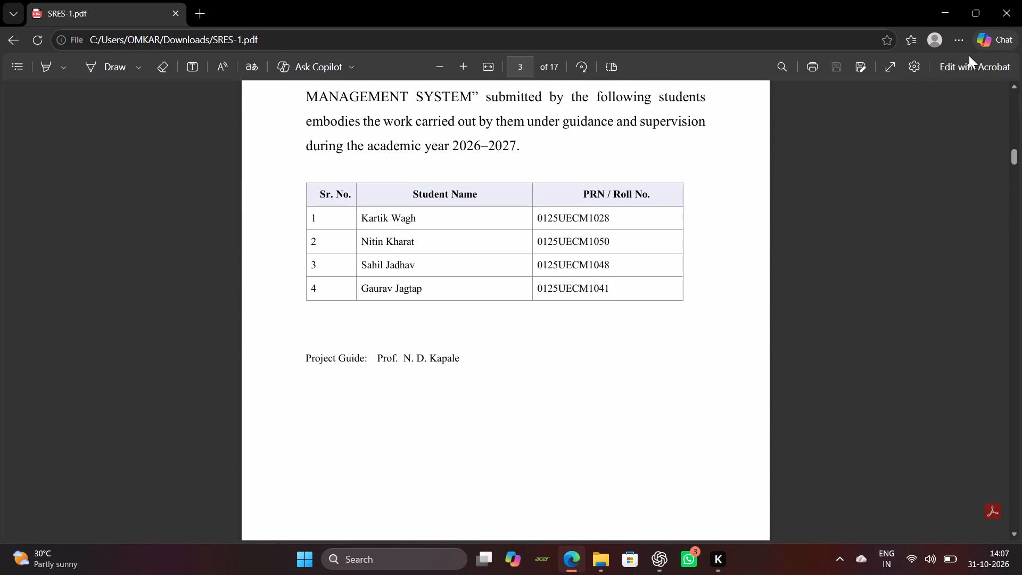
double_click(967, 63)
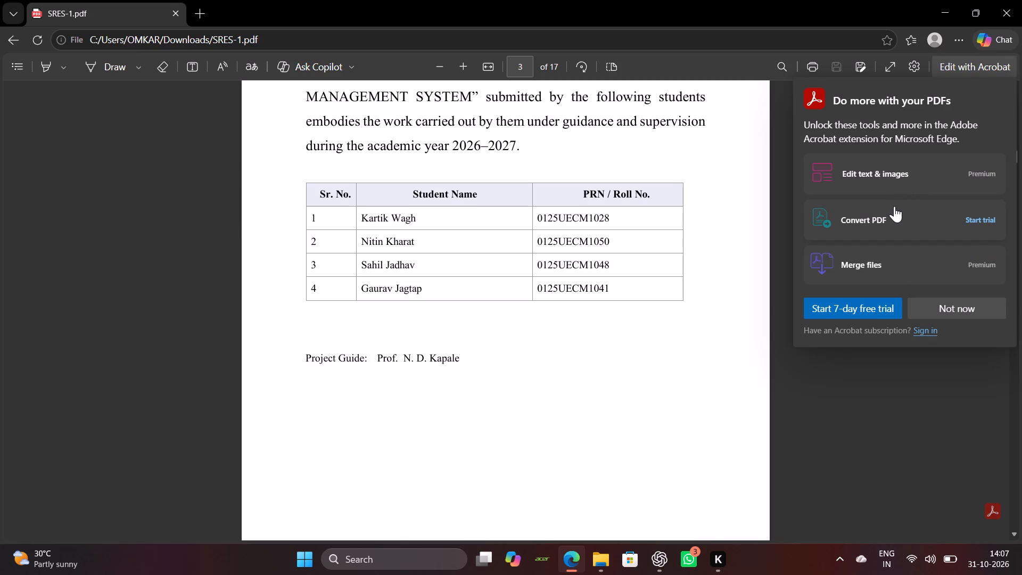
right_click(960, 306)
click(961, 401)
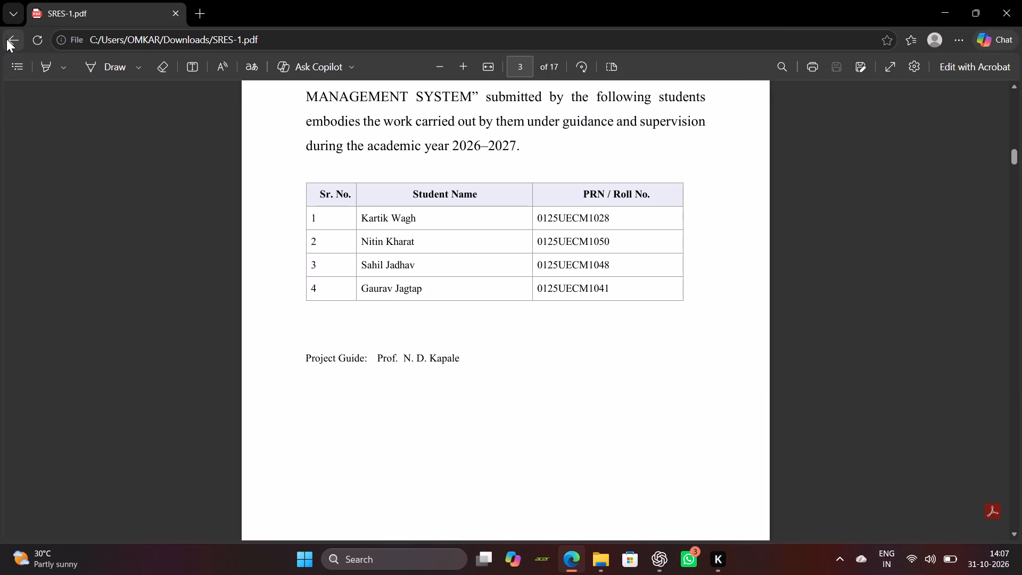
click(68, 245)
Close the SRES-1 PDF window.
click(1009, 3)
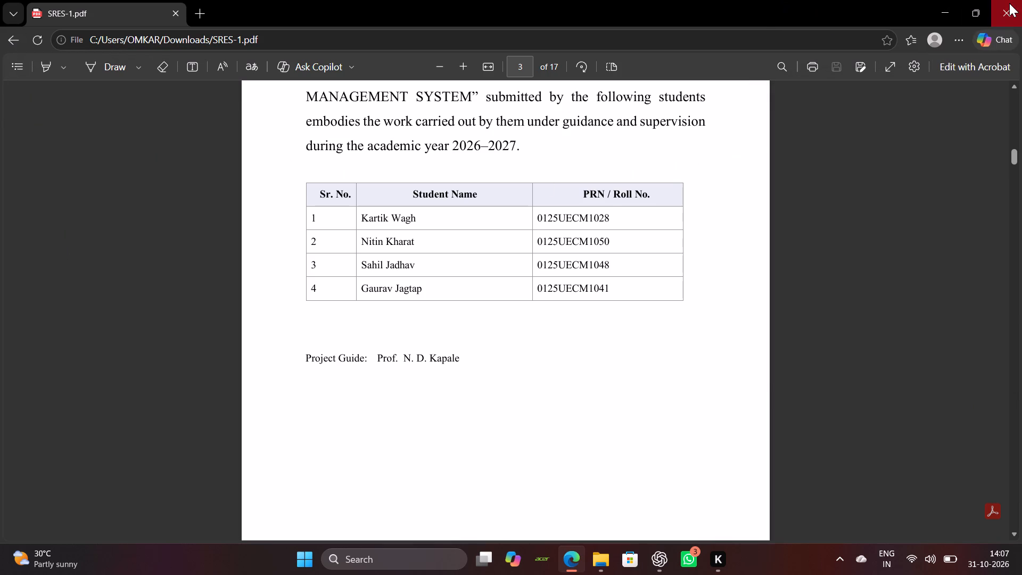
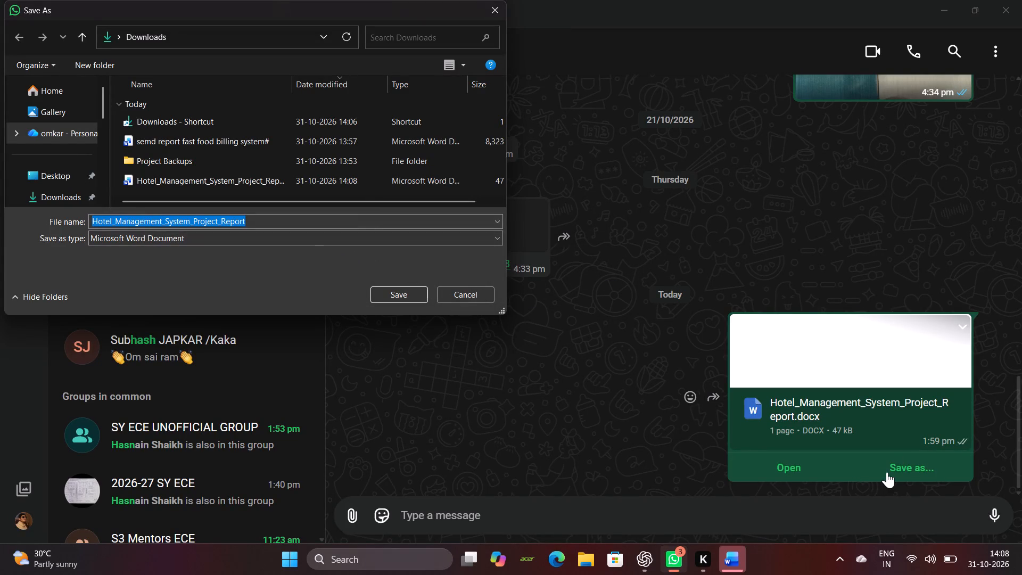
Switch to the Hotel_Management_System_Project_Report document in Word, look over its cover page and bring up the options for the submission details table.
click(735, 560)
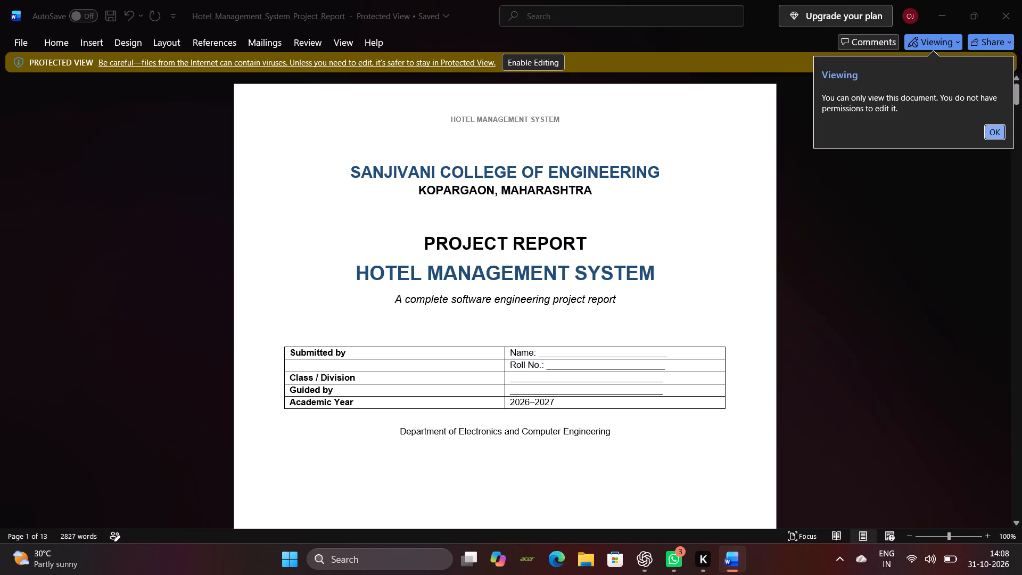
scroll(492, 334, down, 2)
scroll(492, 334, up, 10)
right_click(285, 358)
right_click(285, 358)
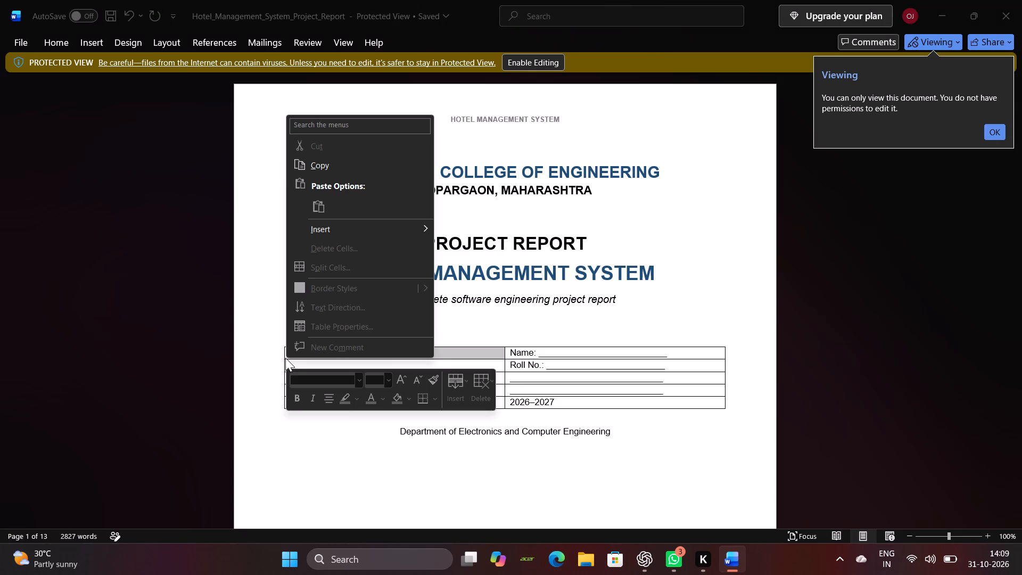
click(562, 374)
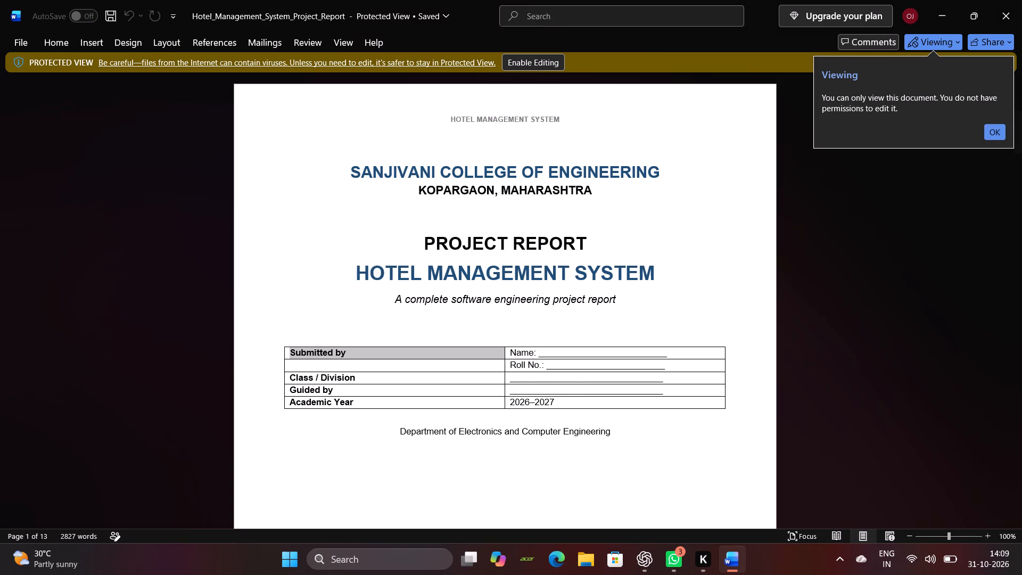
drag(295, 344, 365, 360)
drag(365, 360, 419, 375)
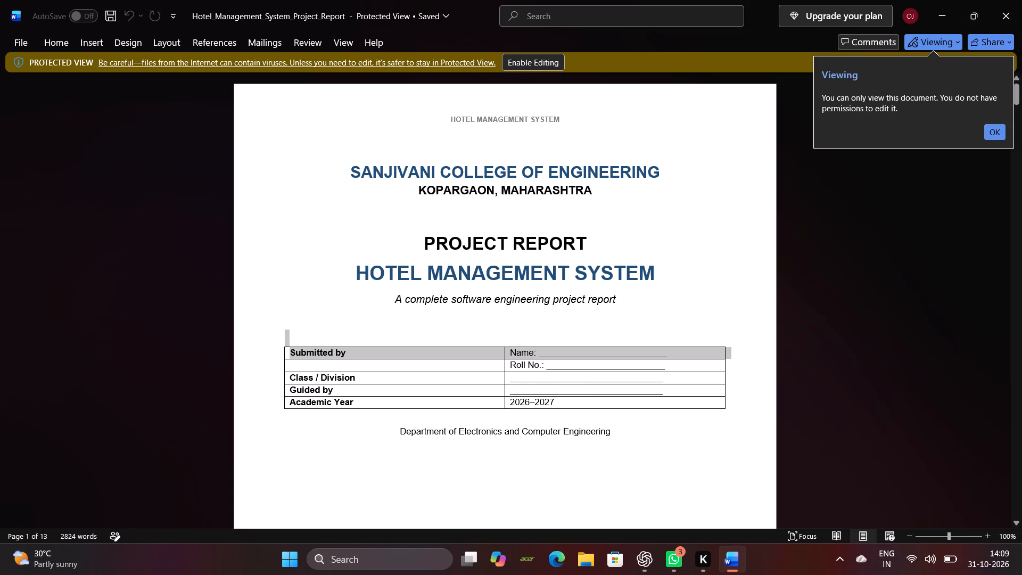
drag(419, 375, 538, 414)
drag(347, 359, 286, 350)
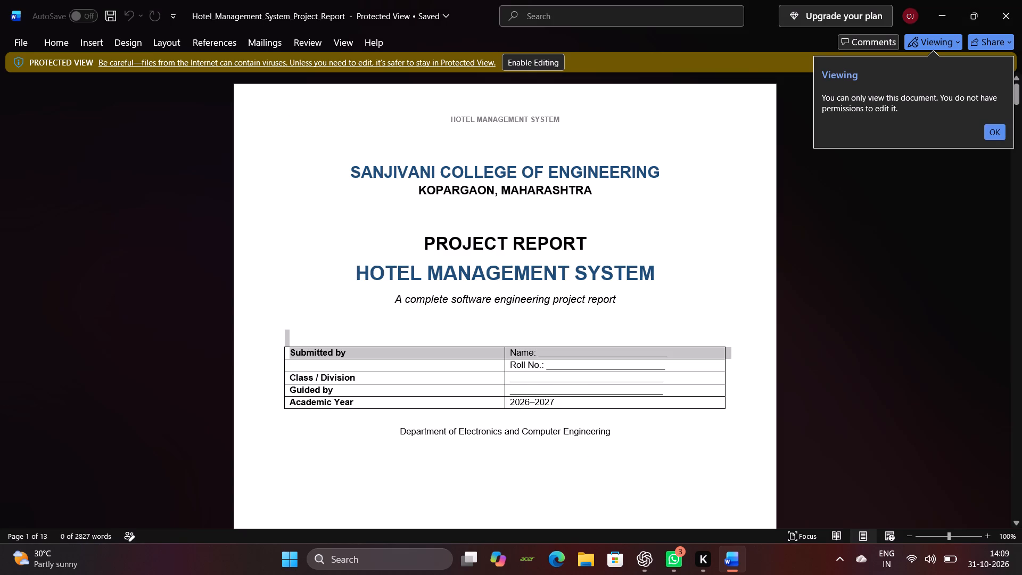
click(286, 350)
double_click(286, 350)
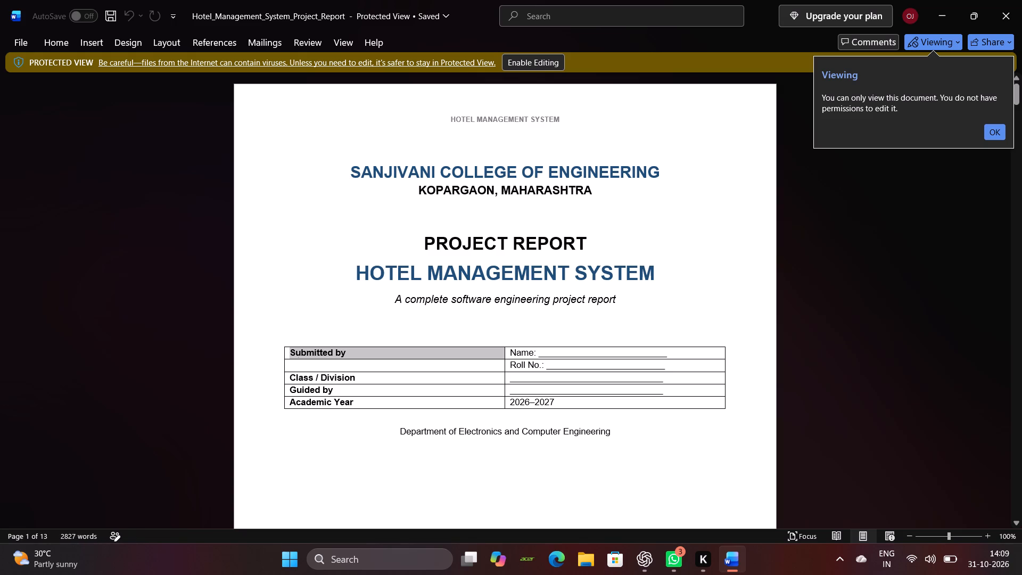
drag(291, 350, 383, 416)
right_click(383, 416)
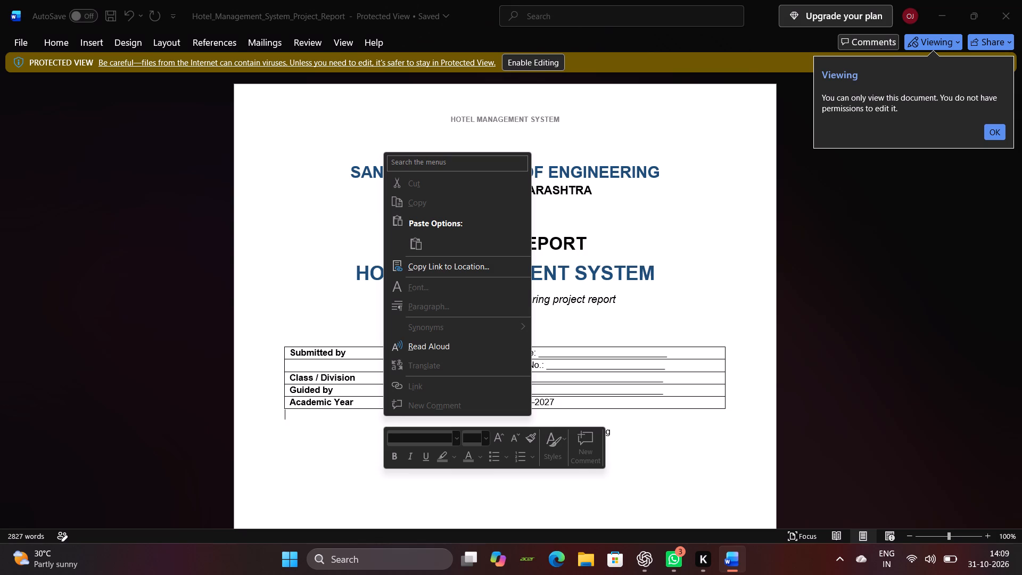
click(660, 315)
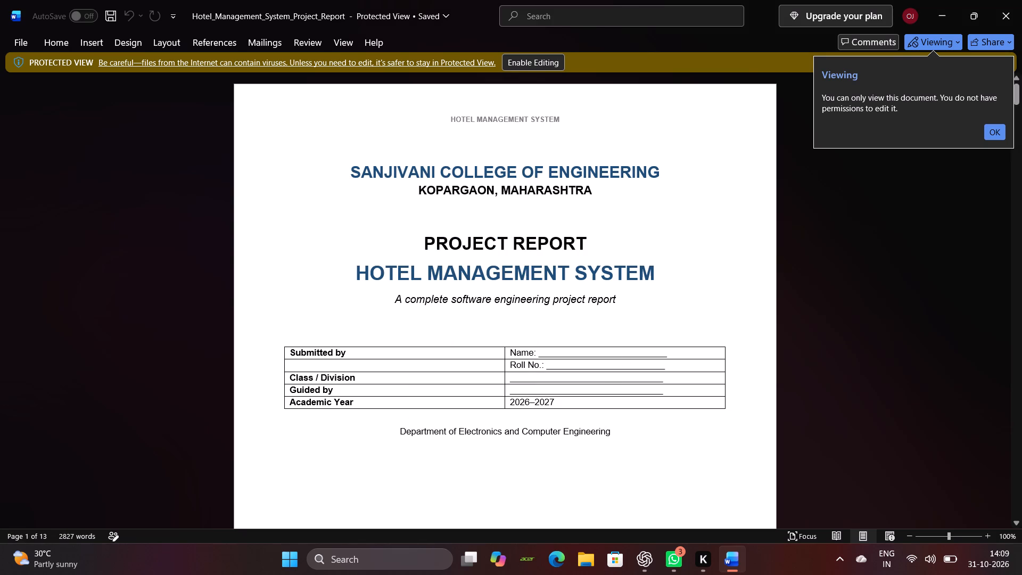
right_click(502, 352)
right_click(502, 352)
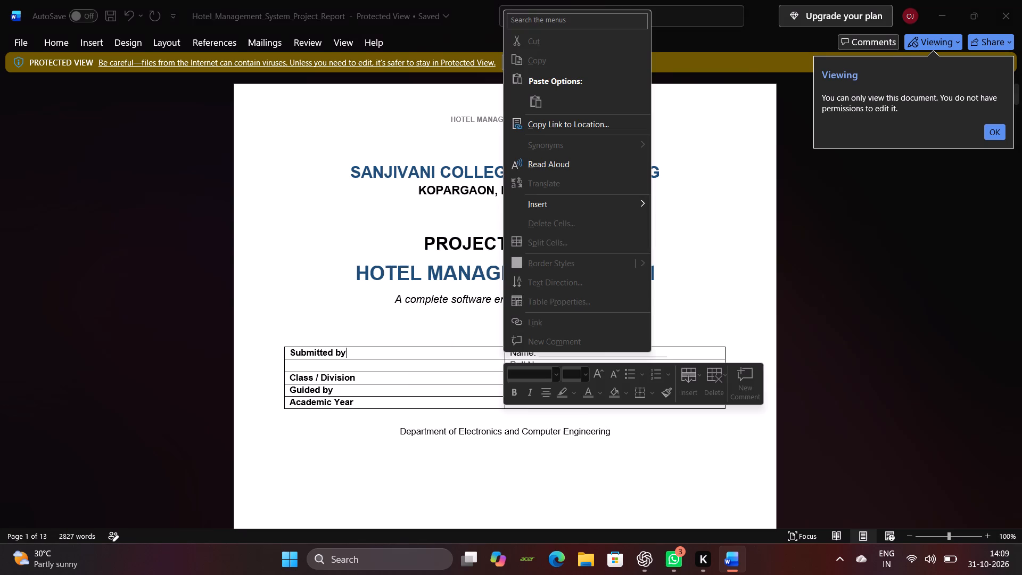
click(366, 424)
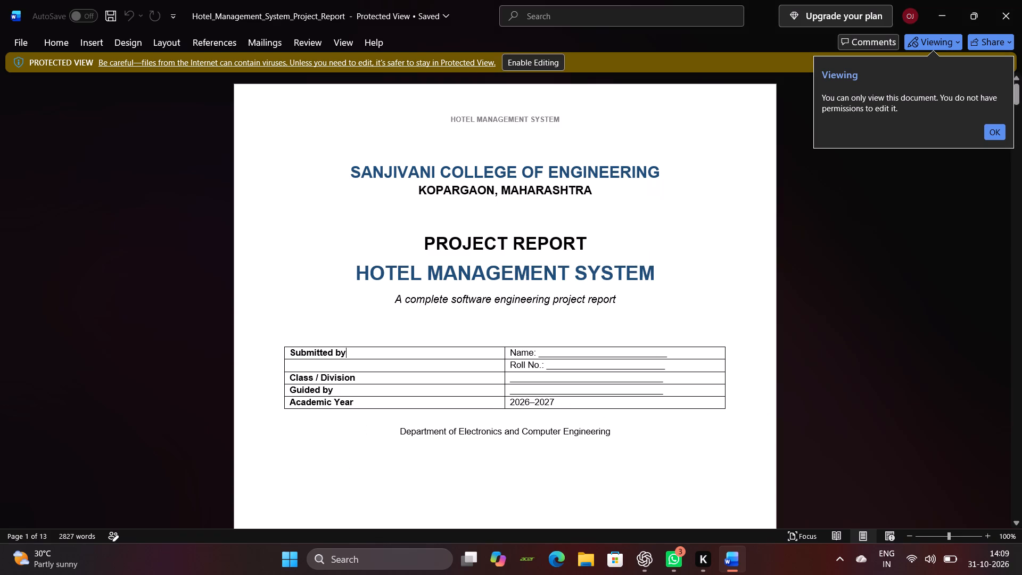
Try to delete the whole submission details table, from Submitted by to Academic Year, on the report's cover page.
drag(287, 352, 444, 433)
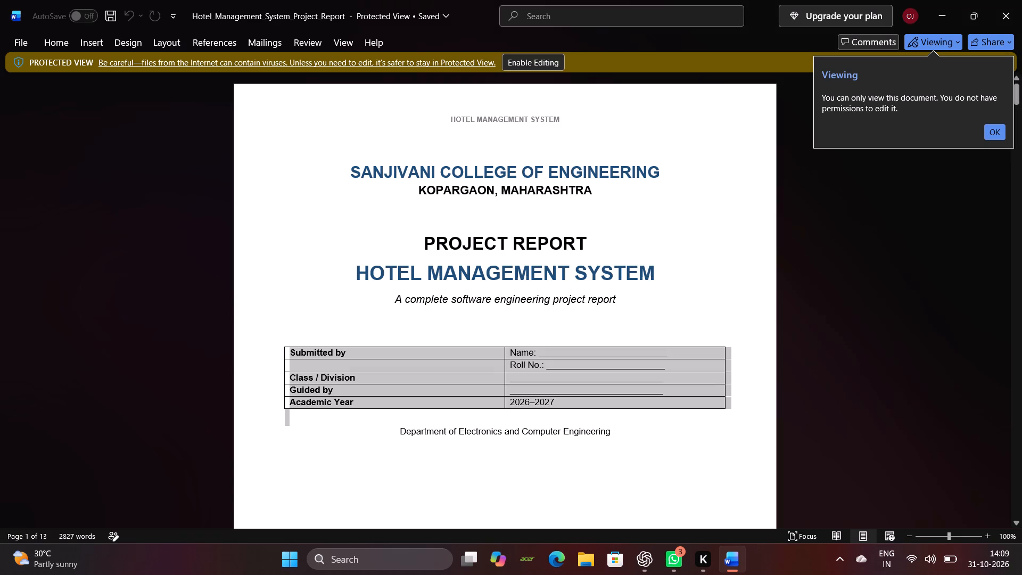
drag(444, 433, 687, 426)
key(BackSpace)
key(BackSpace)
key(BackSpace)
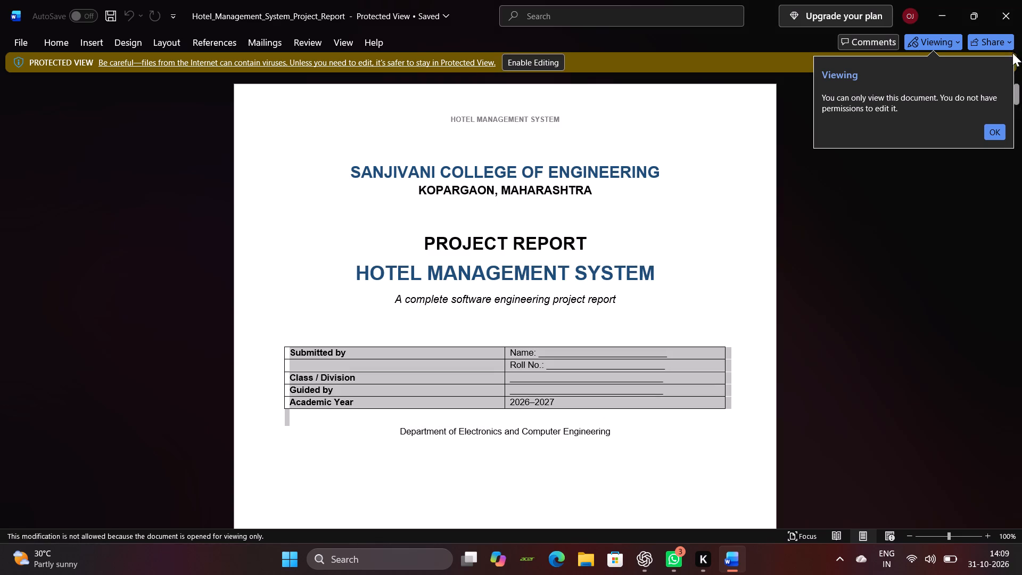
Dismiss the Viewing notice and the Protected View bar without enabling editing.
click(988, 126)
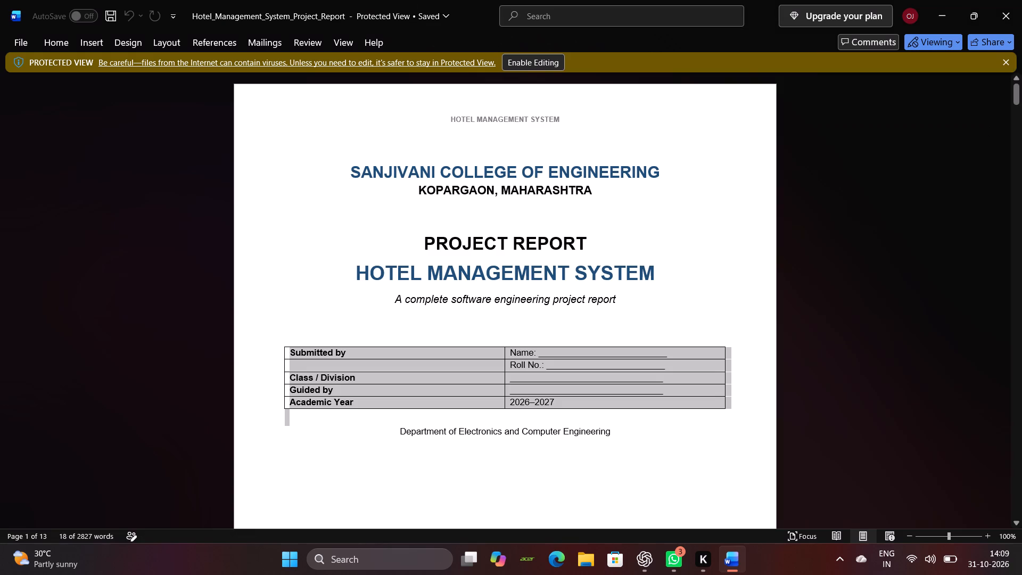
click(1004, 60)
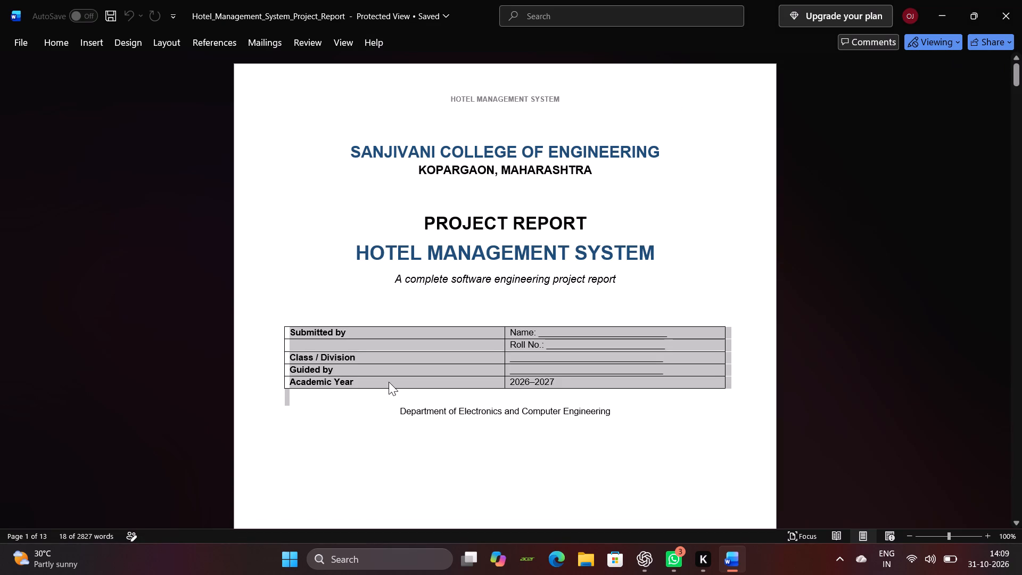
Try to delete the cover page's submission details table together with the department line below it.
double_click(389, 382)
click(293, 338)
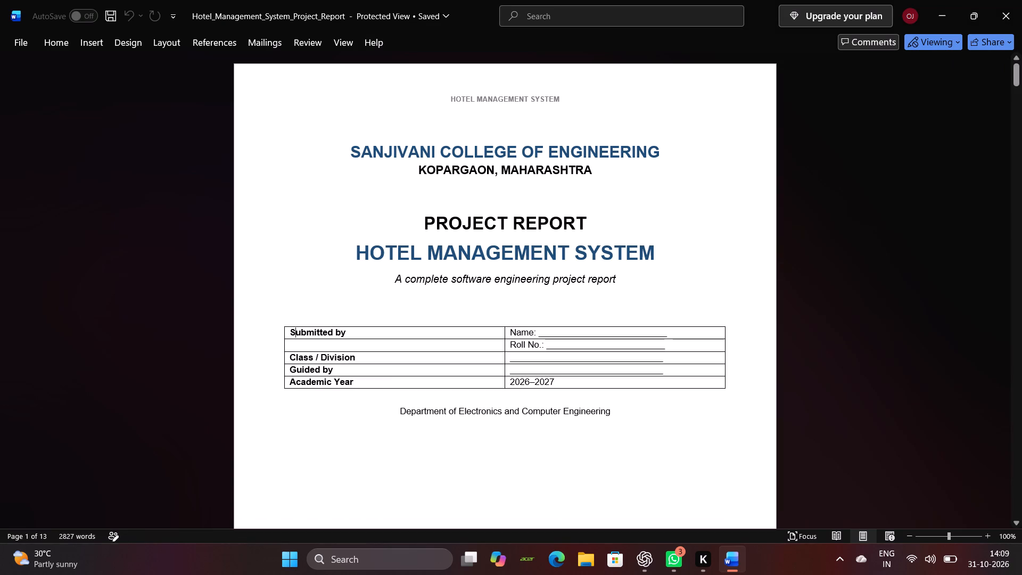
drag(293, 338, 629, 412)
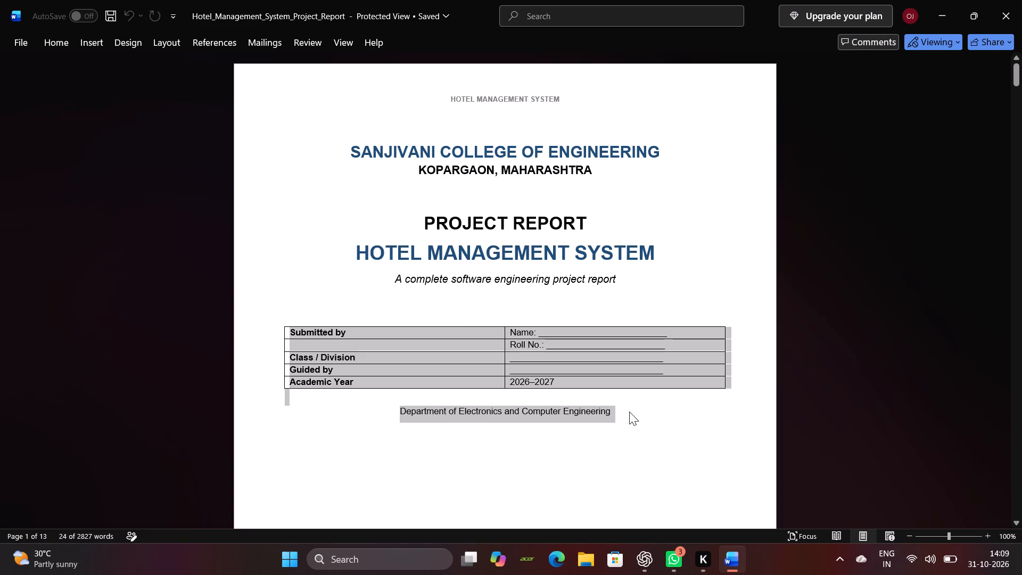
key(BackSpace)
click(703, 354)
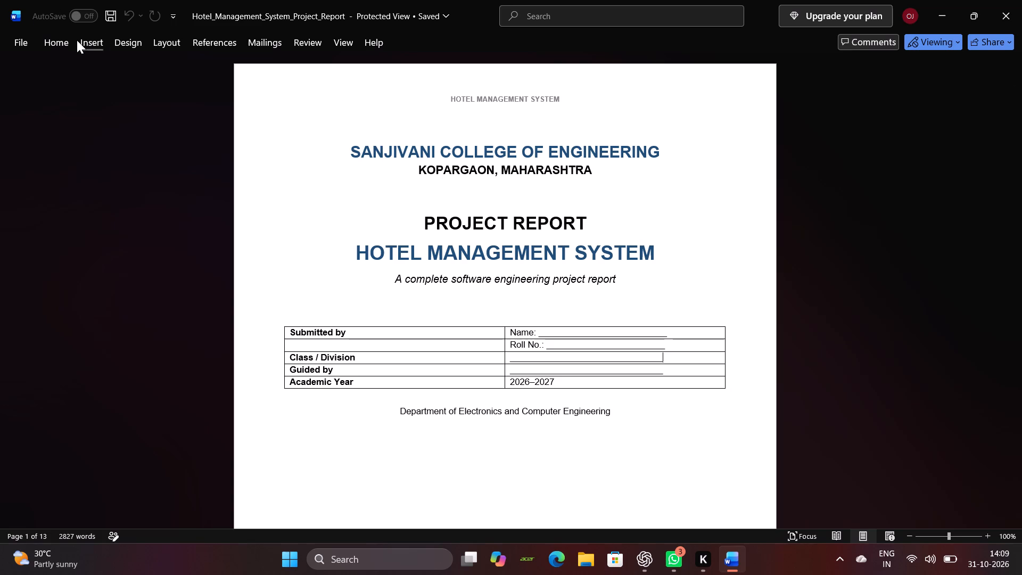
Examine the report's Info page with its Protected View options and file properties.
click(12, 45)
click(358, 195)
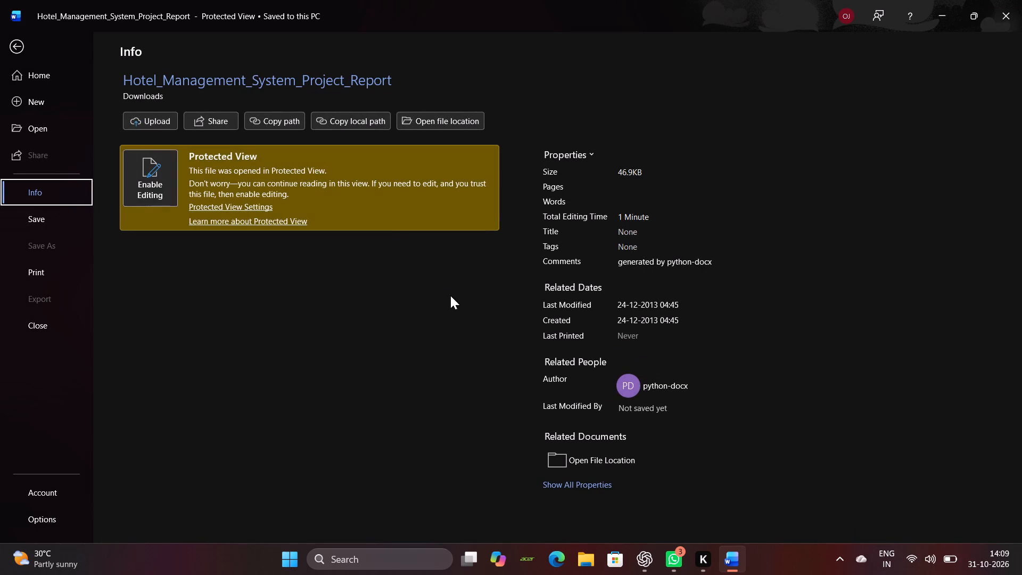
click(746, 297)
click(822, 343)
Minimize the report's Word window and return to the WhatsApp Save As dialog.
drag(822, 343, 1021, 0)
drag(1021, 0, 944, 11)
click(944, 11)
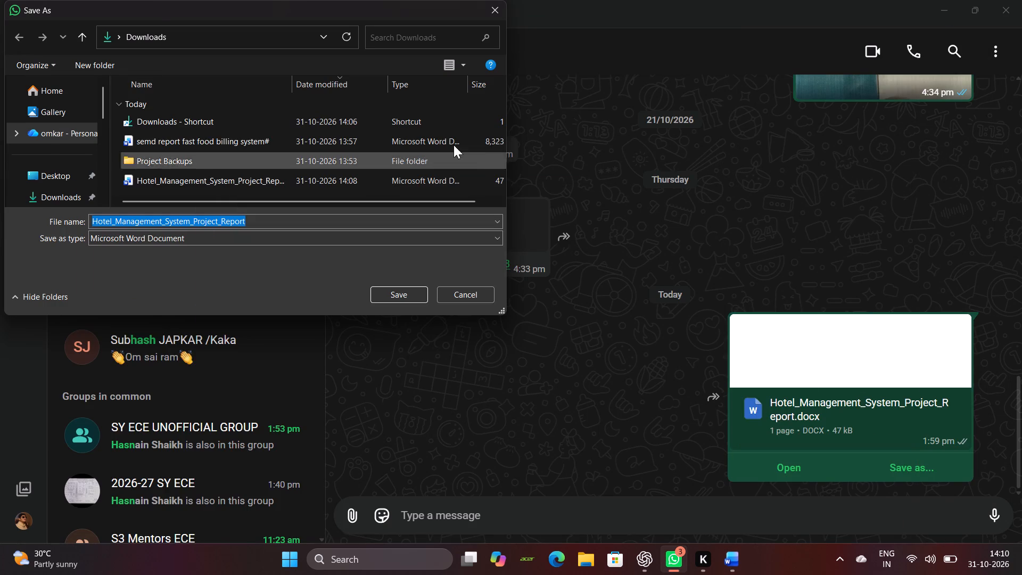
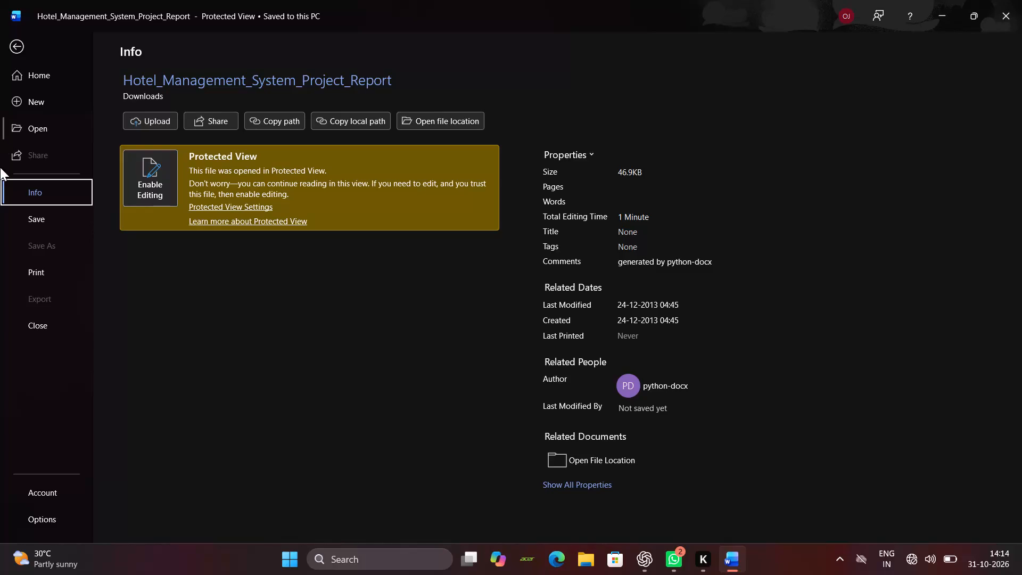
Return from the Info page to the report's cover page and select the "Submitted by" label in the submission details table.
click(16, 44)
scroll(195, 191, down, 1)
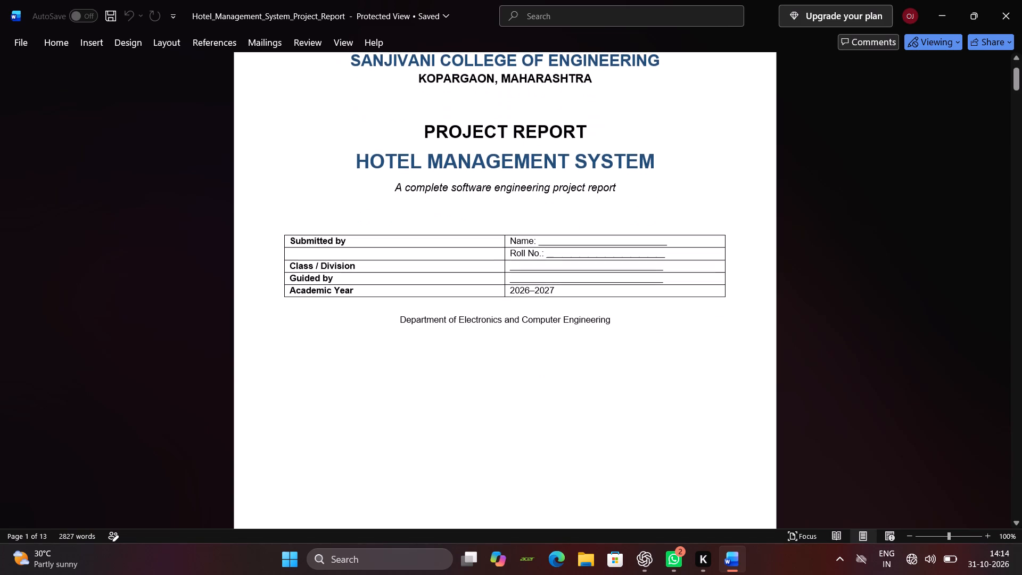
click(290, 238)
drag(290, 238, 312, 241)
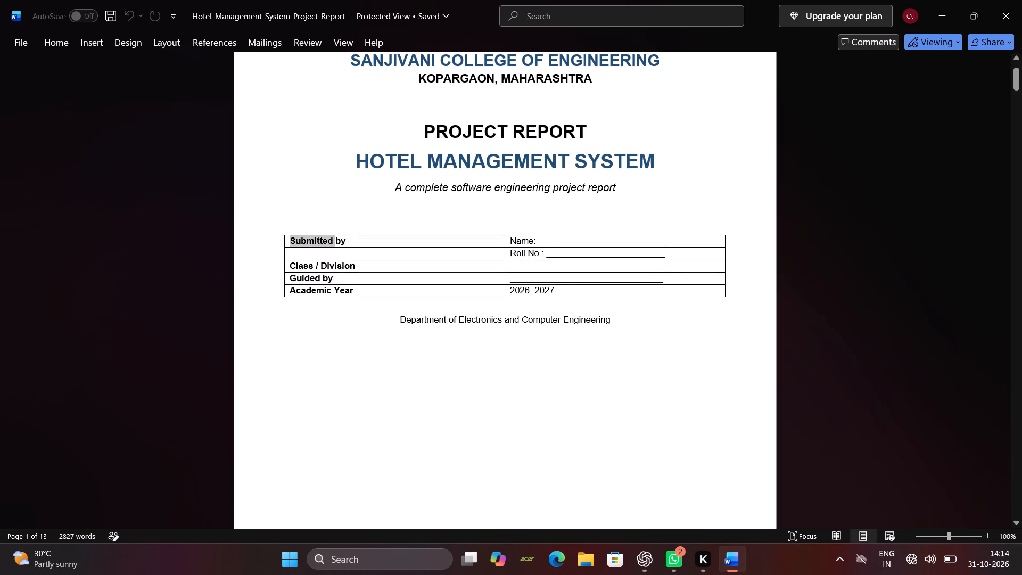
drag(312, 241, 351, 243)
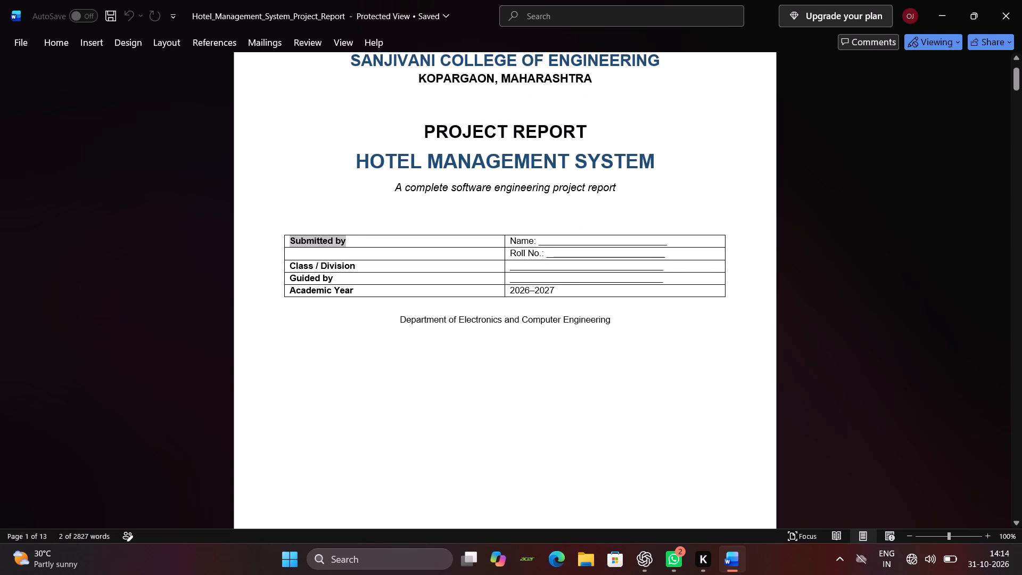
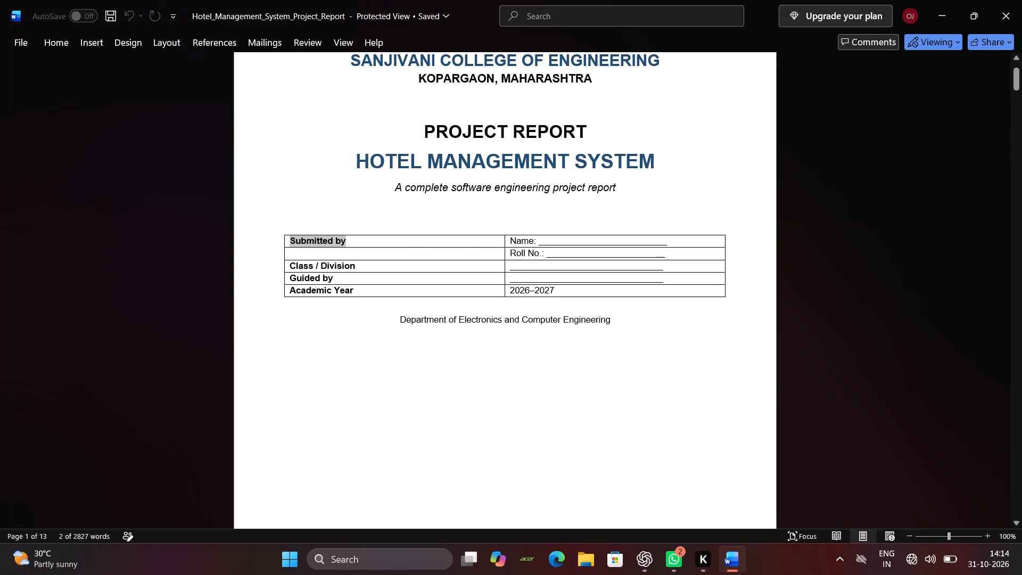
Select the report's entire contents from the cover page and check the available clipboard, font and paragraph commands.
scroll(303, 130, up, 1)
triple_click(371, 176)
click(371, 176)
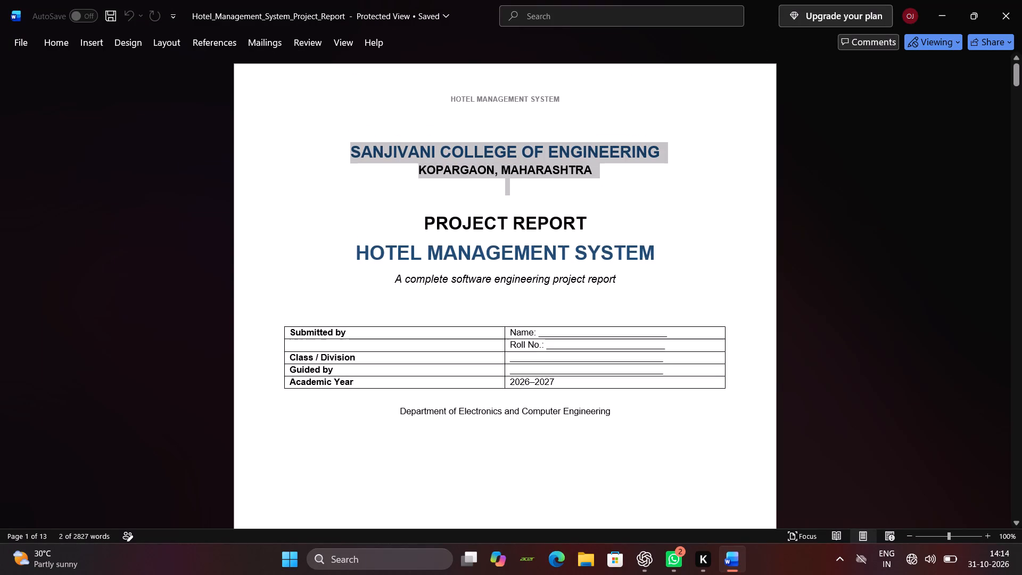
click(371, 176)
double_click(371, 176)
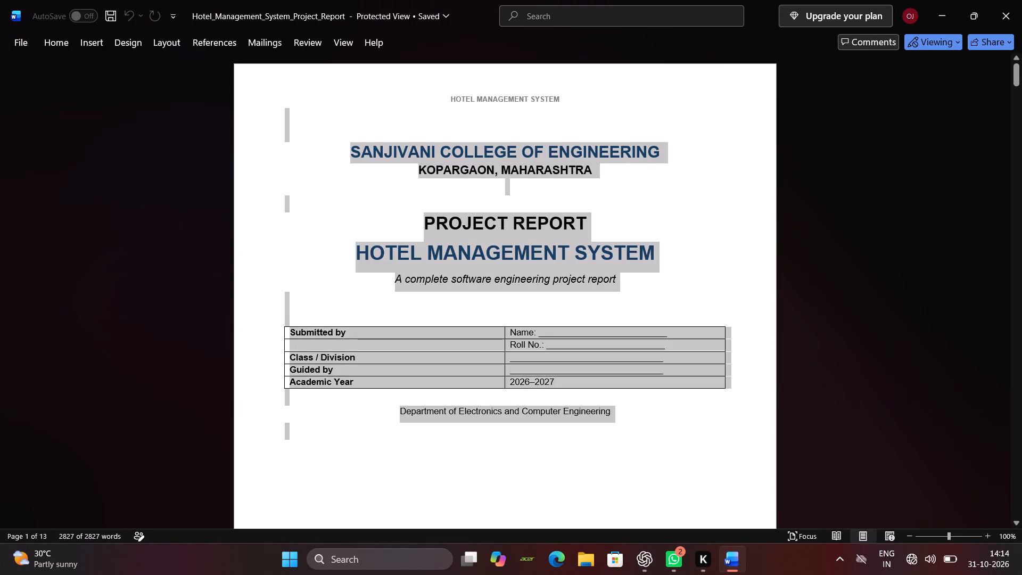
click(48, 46)
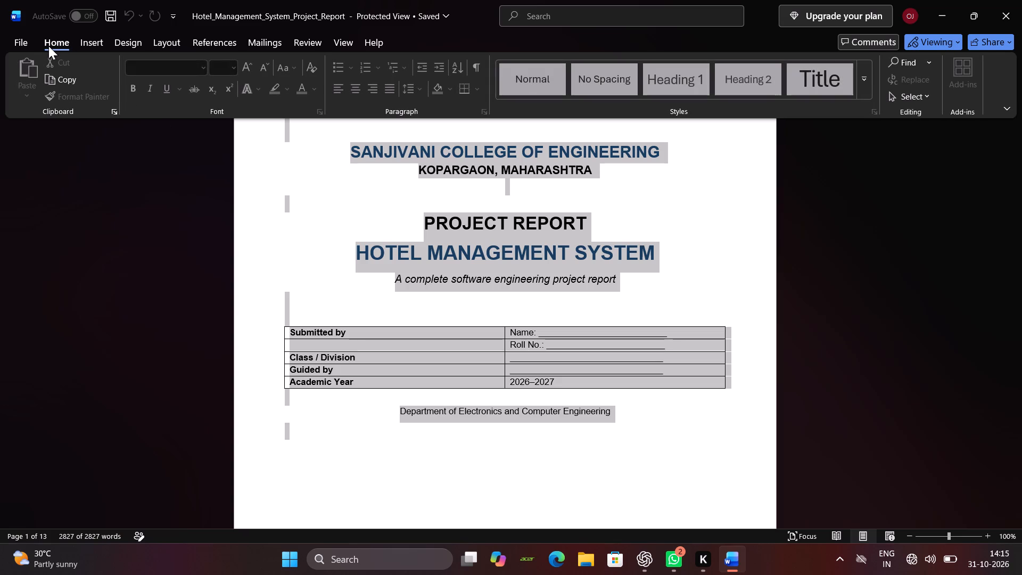
click(164, 192)
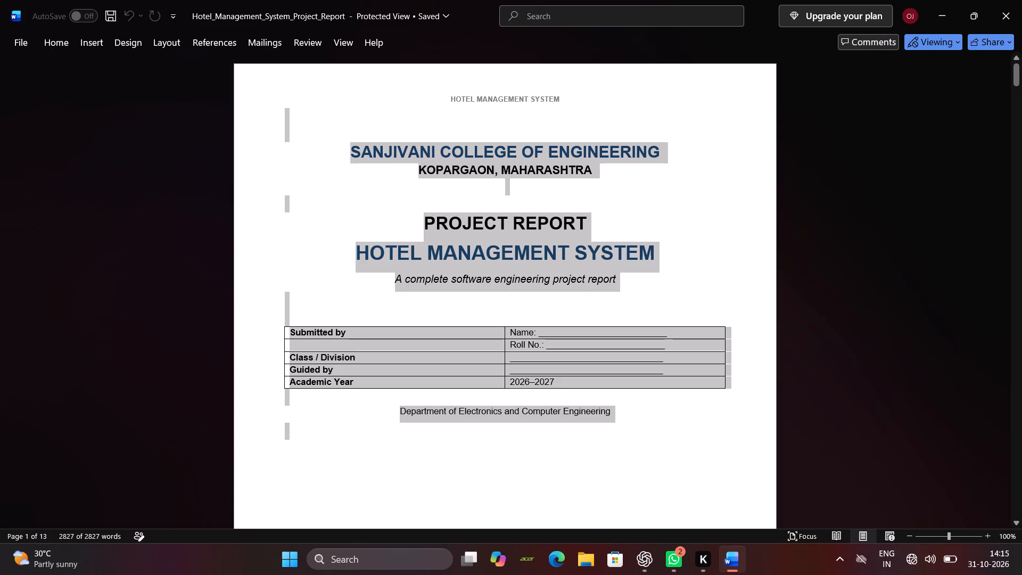
Clear the selection, select the whole report again, and check the available insertion and formatting commands.
click(226, 247)
triple_click(270, 324)
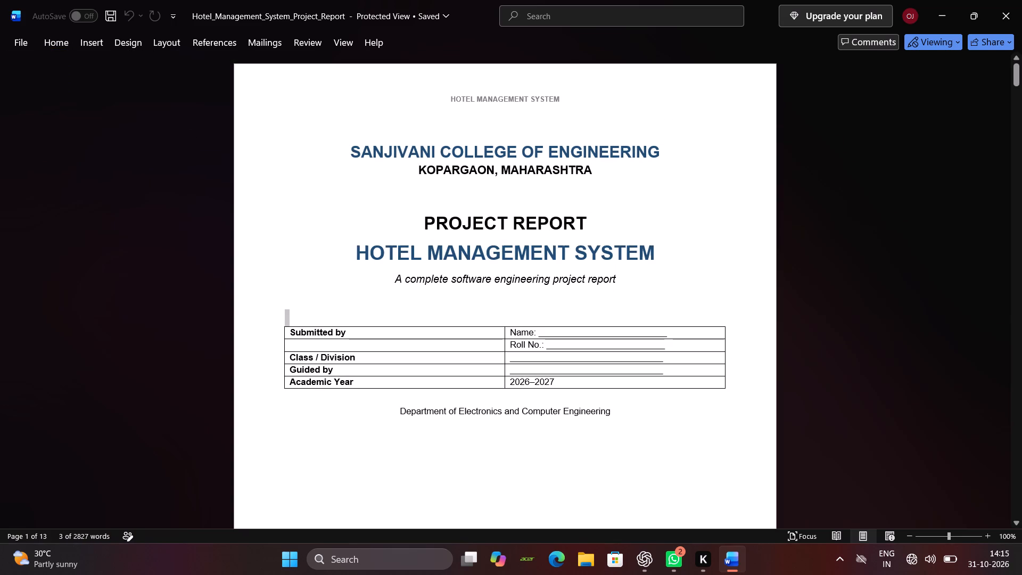
click(270, 324)
triple_click(270, 324)
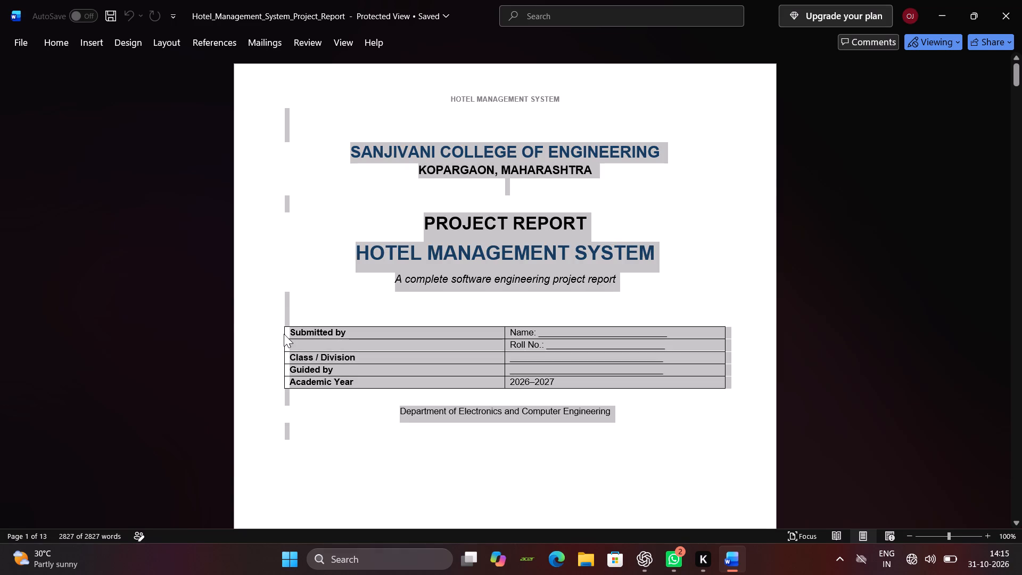
click(89, 37)
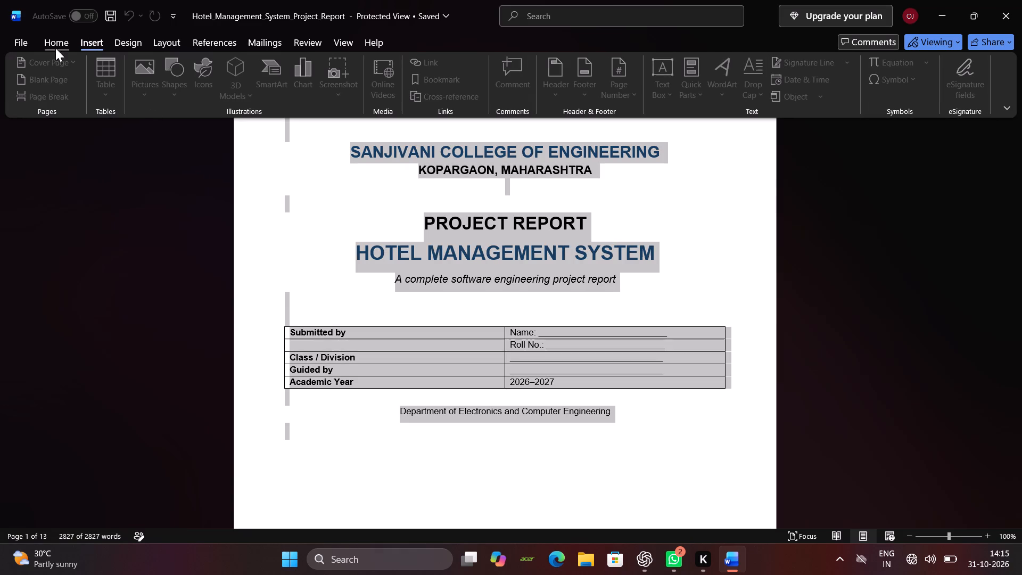
click(54, 46)
click(403, 258)
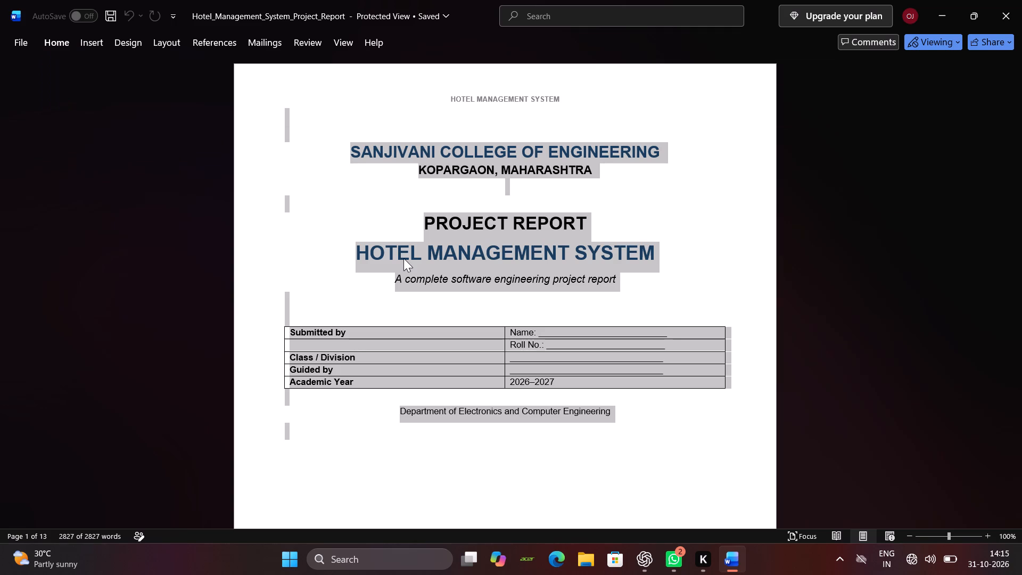
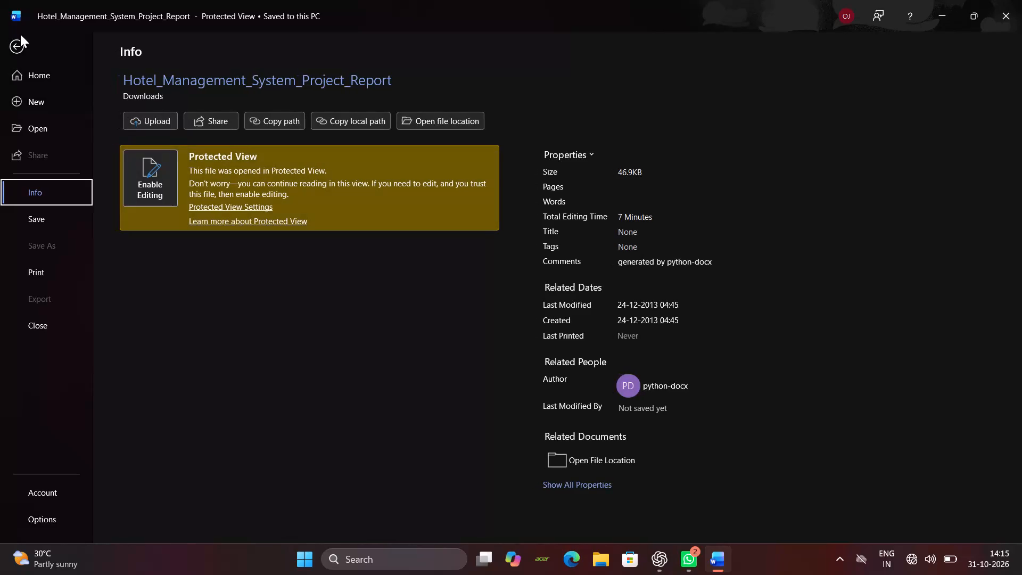
Reopen Hotel_Management_System_Project_Report from the list of recent documents.
click(43, 73)
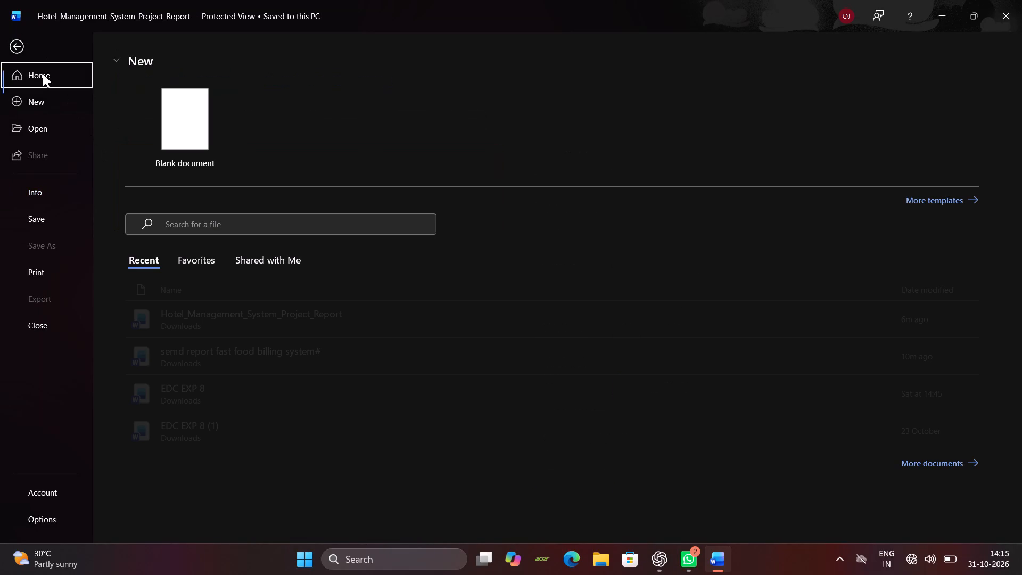
click(245, 321)
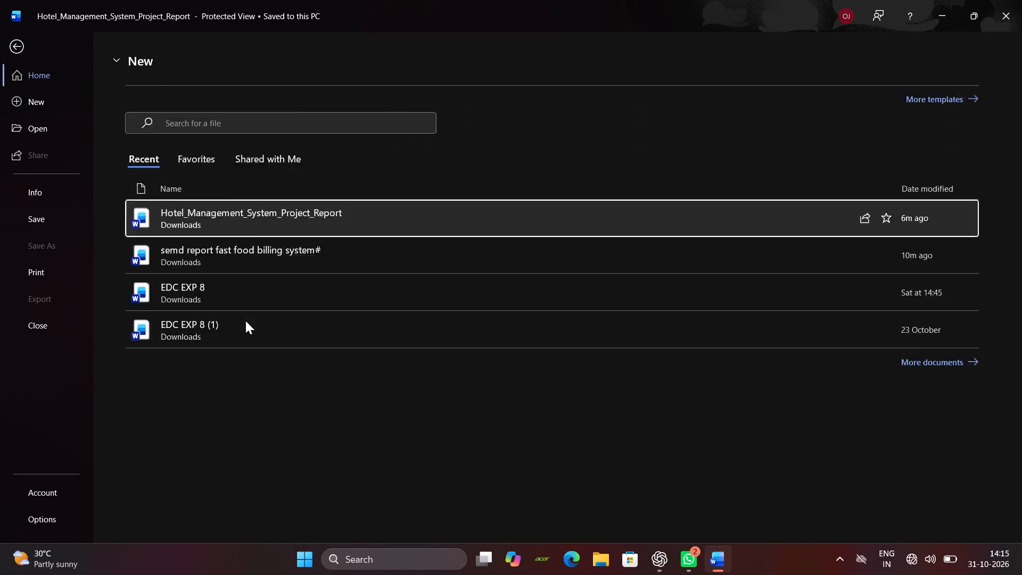
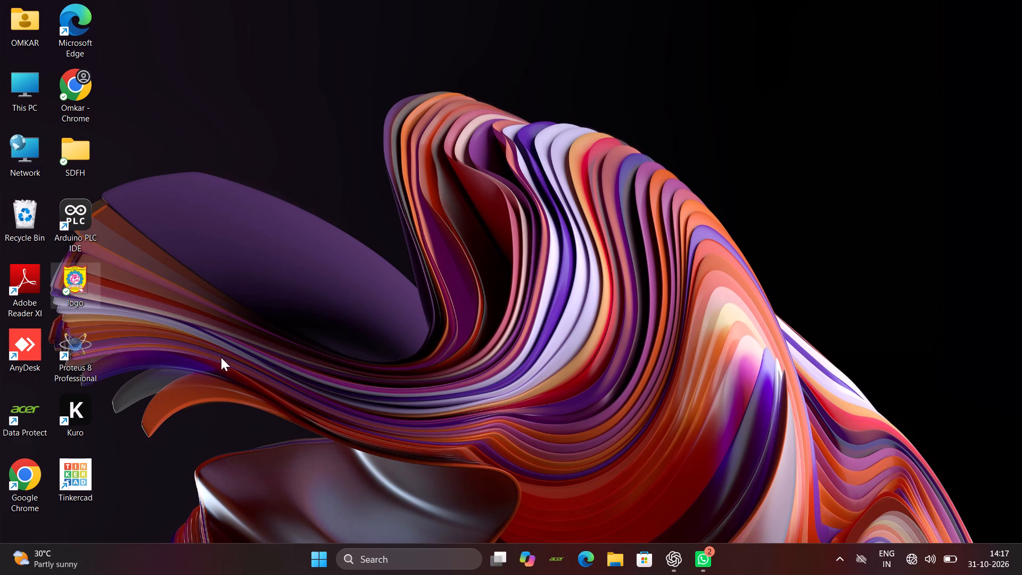
Search Windows for "word" to find the Word application.
click(410, 566)
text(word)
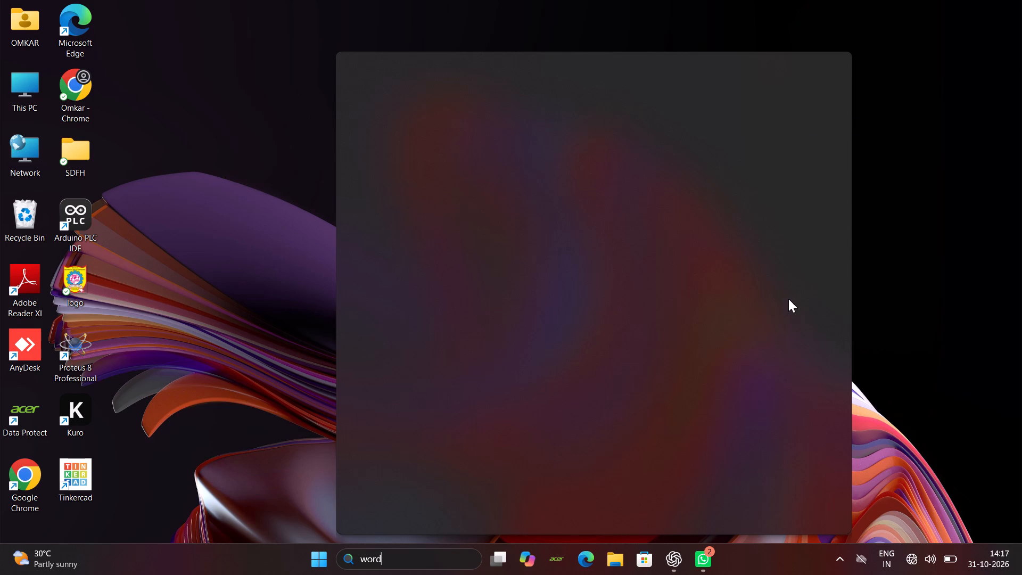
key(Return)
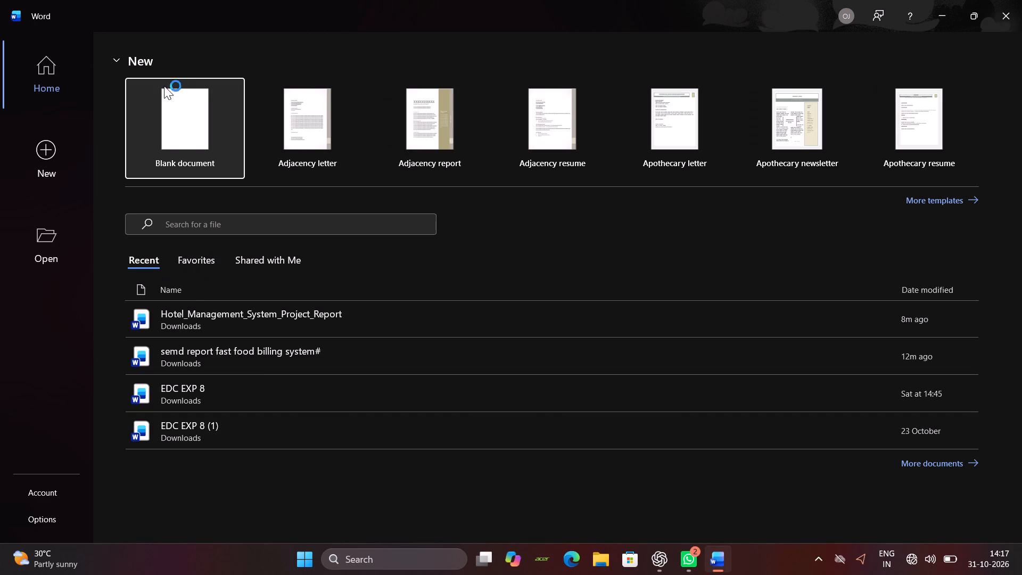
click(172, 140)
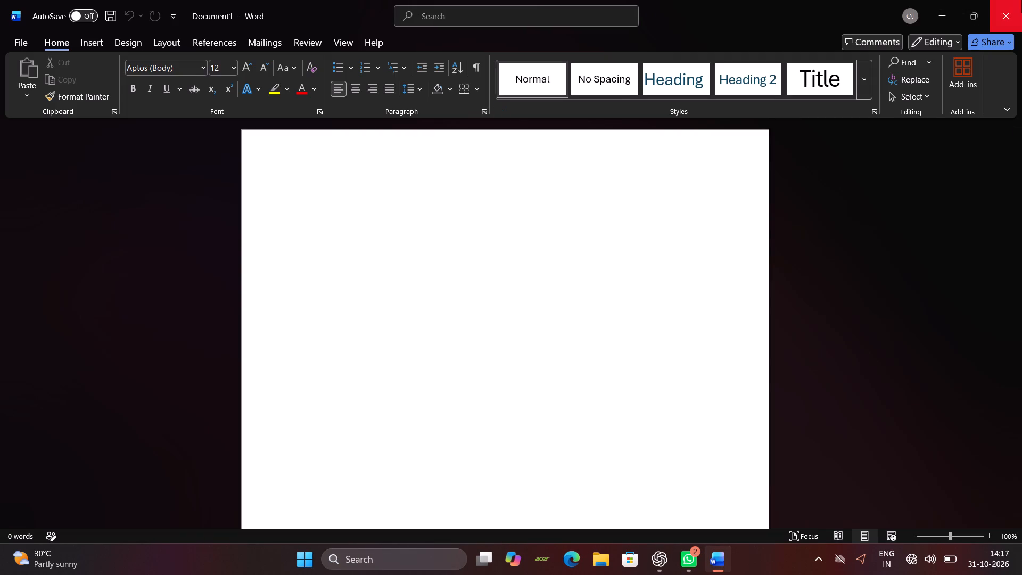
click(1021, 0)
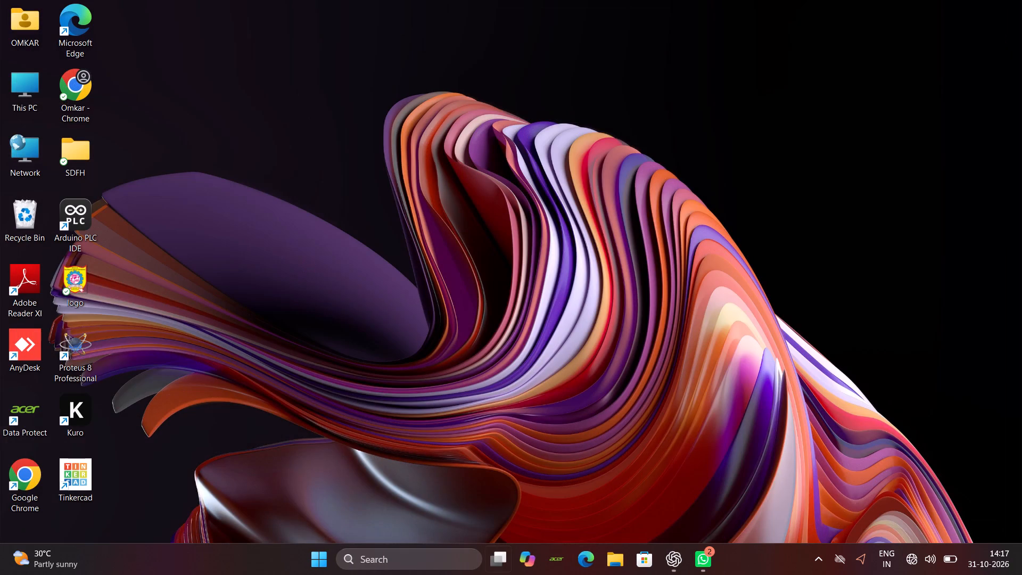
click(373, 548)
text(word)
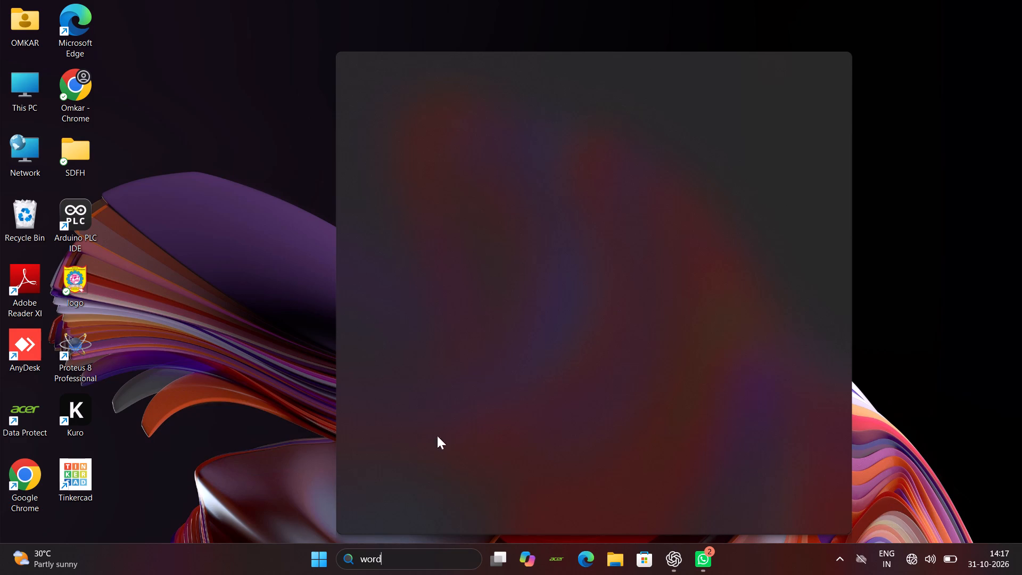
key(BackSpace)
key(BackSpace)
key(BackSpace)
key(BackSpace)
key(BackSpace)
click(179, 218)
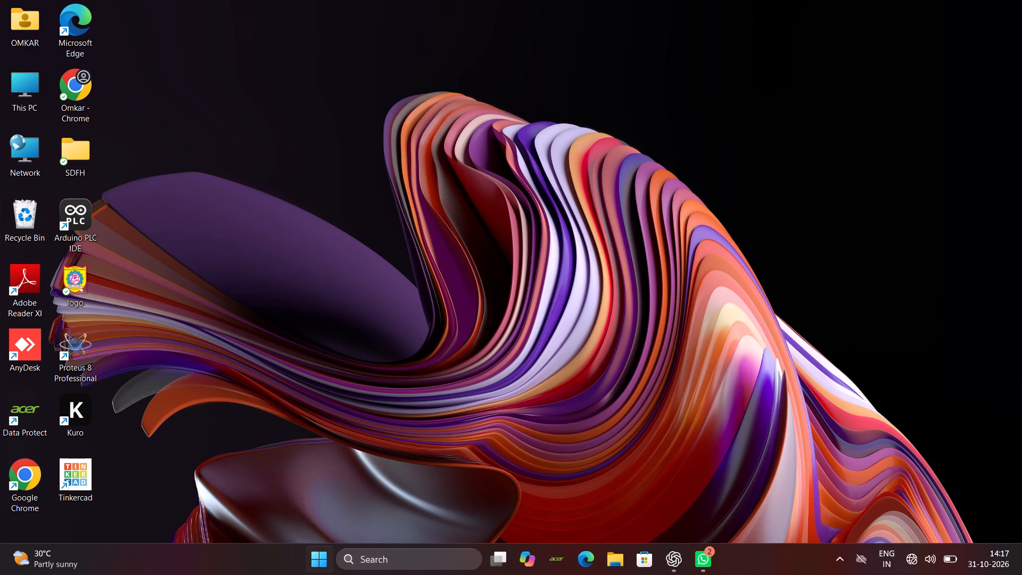
Launch Word and open the SRES-1 PDF stored in Downloads for editing.
click(312, 574)
click(415, 178)
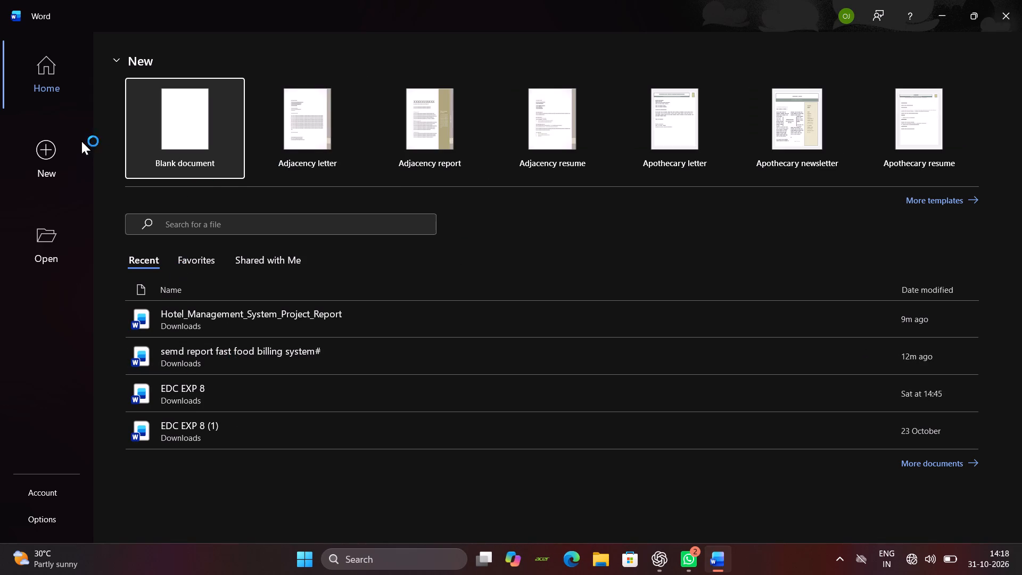
click(50, 149)
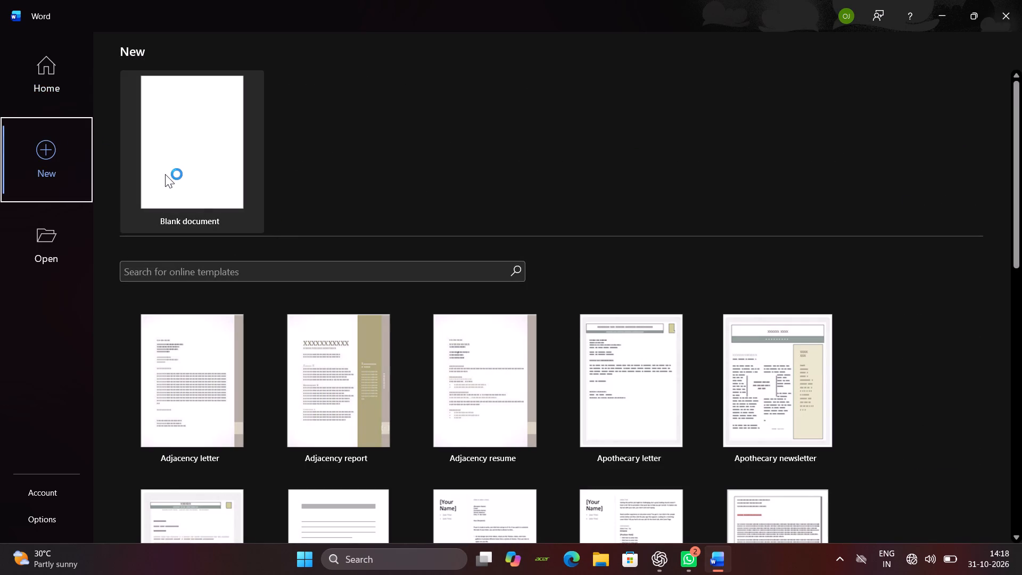
click(60, 166)
click(53, 240)
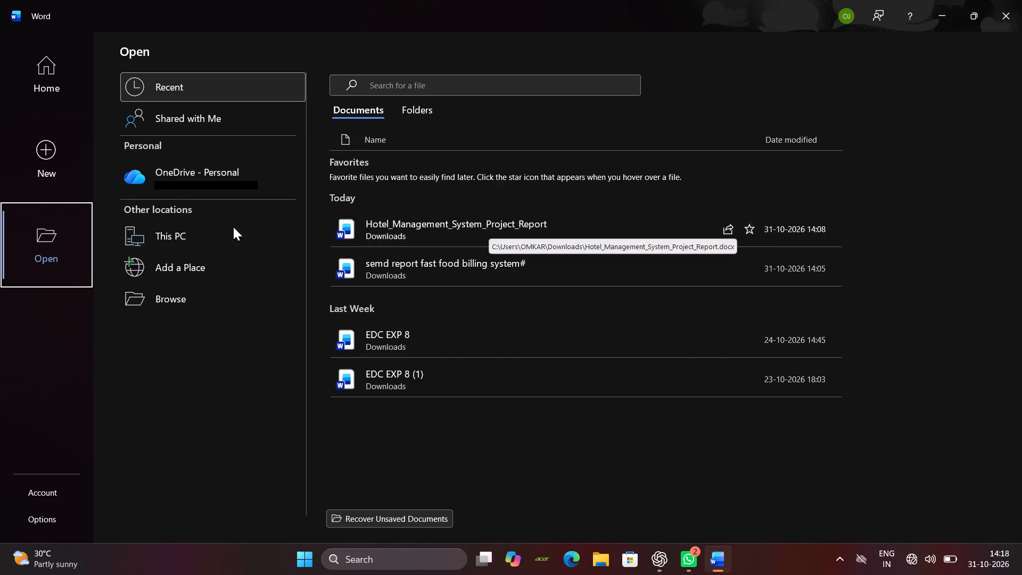
click(200, 249)
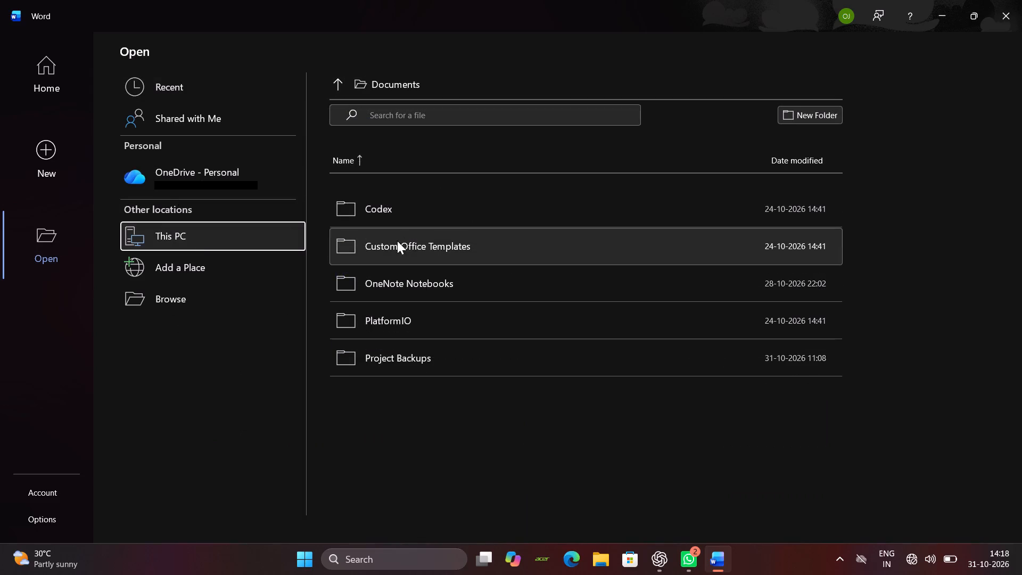
double_click(265, 227)
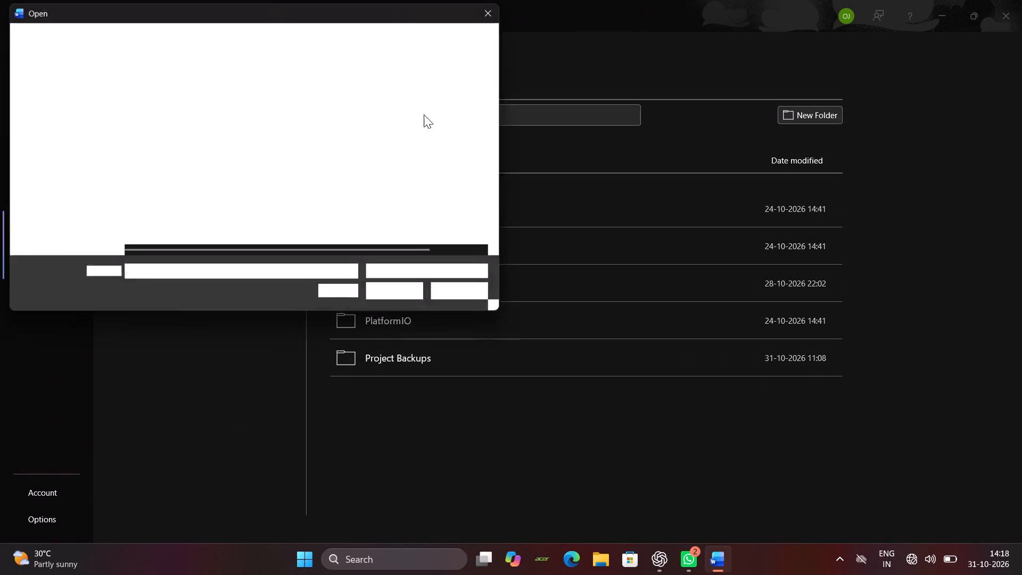
click(79, 98)
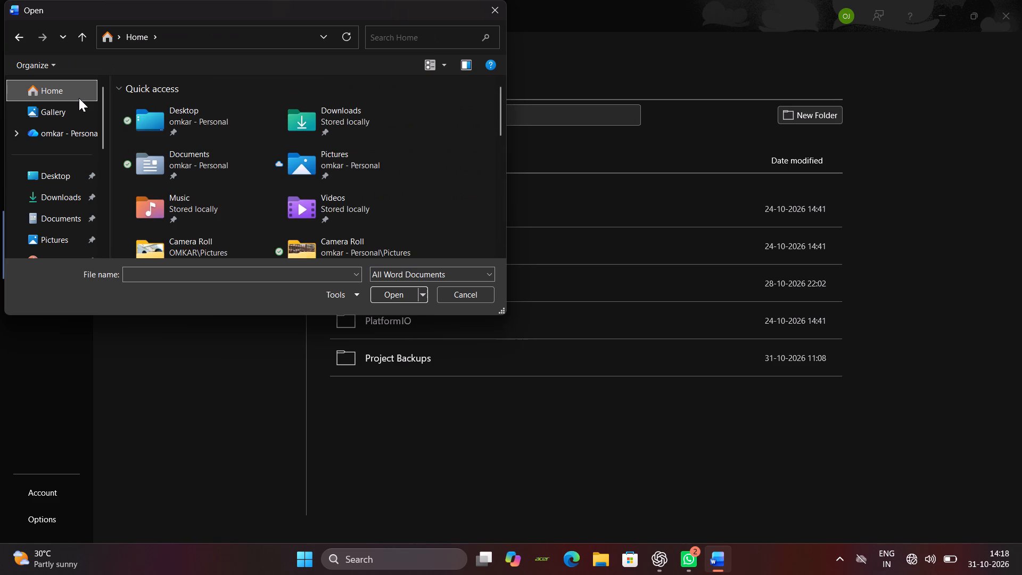
scroll(76, 123, up, 1)
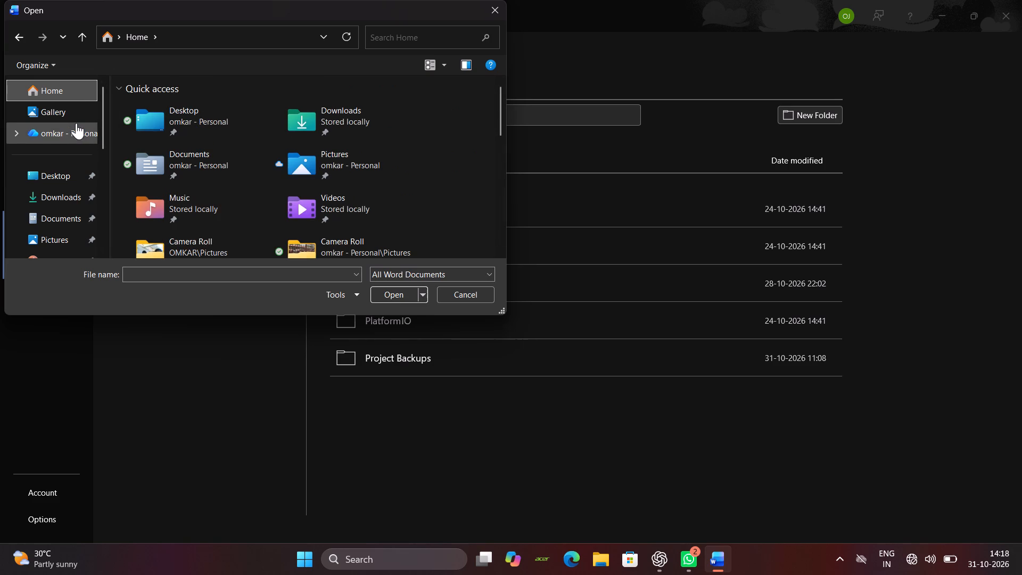
scroll(81, 155, down, 1)
scroll(81, 155, up, 4)
scroll(241, 200, down, 4)
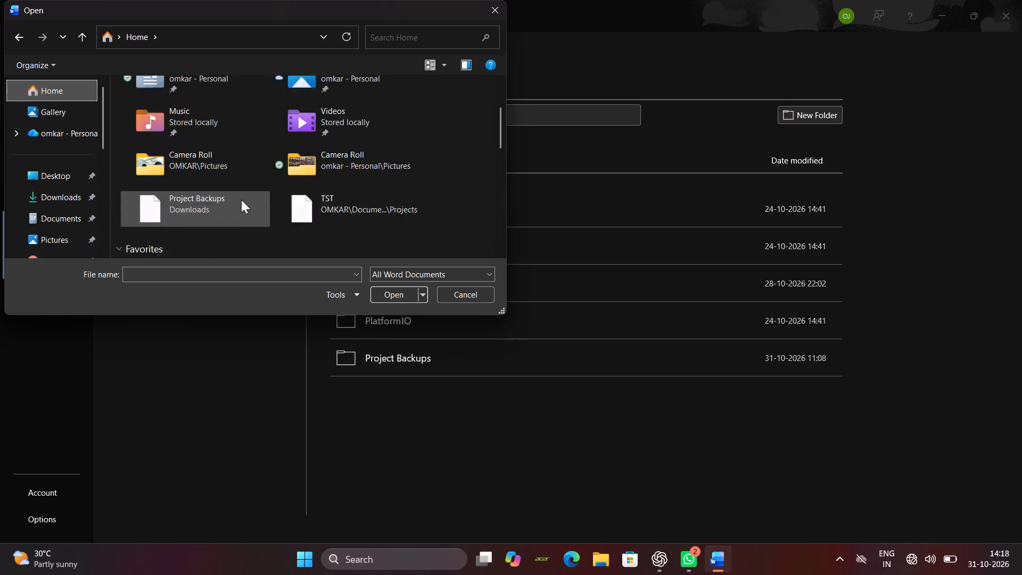
scroll(241, 200, down, 2)
click(258, 165)
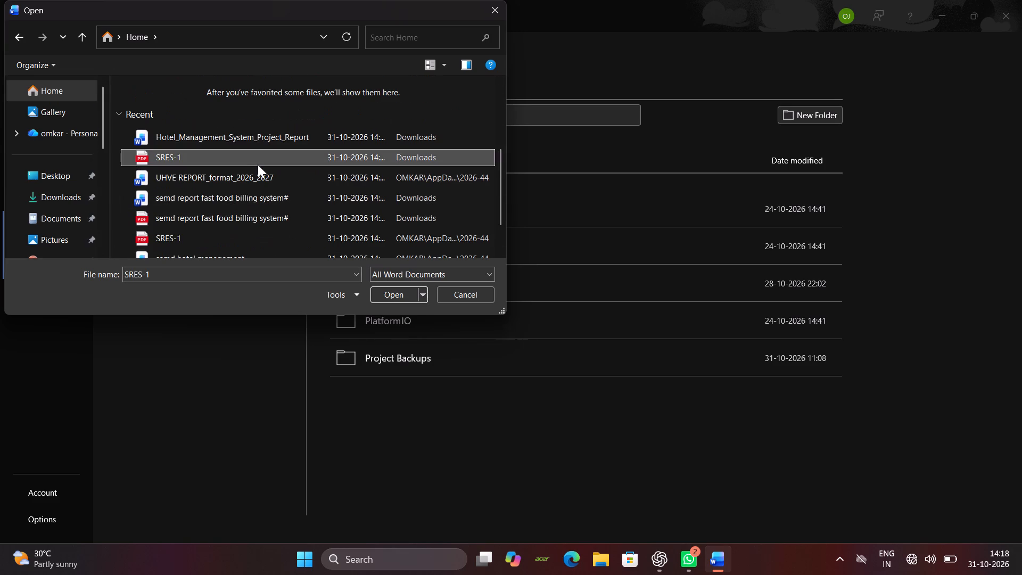
click(382, 290)
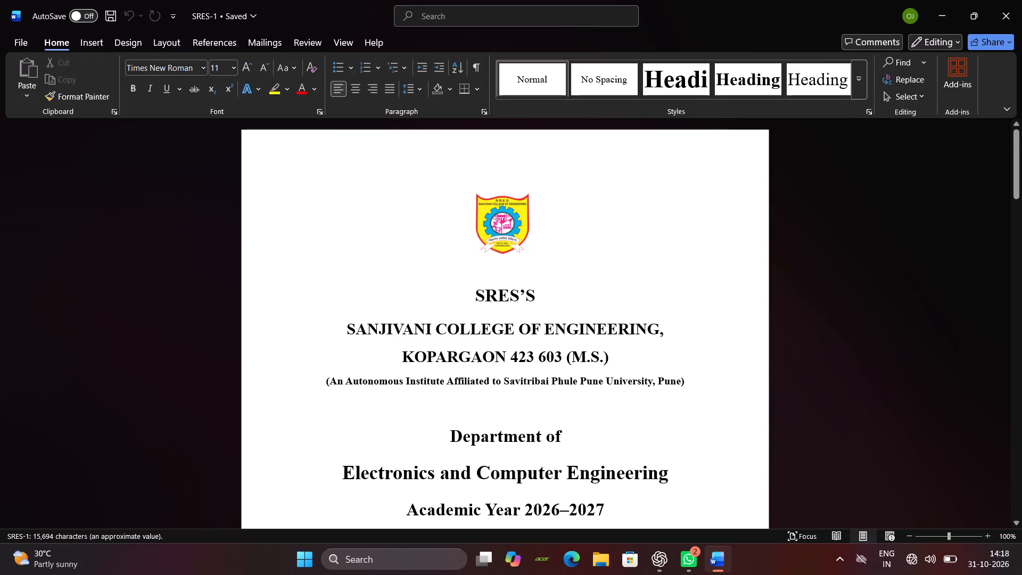
Replace the student name in row 1 of the student table above the Acknowledgement with the new student's name.
scroll(493, 276, down, 4)
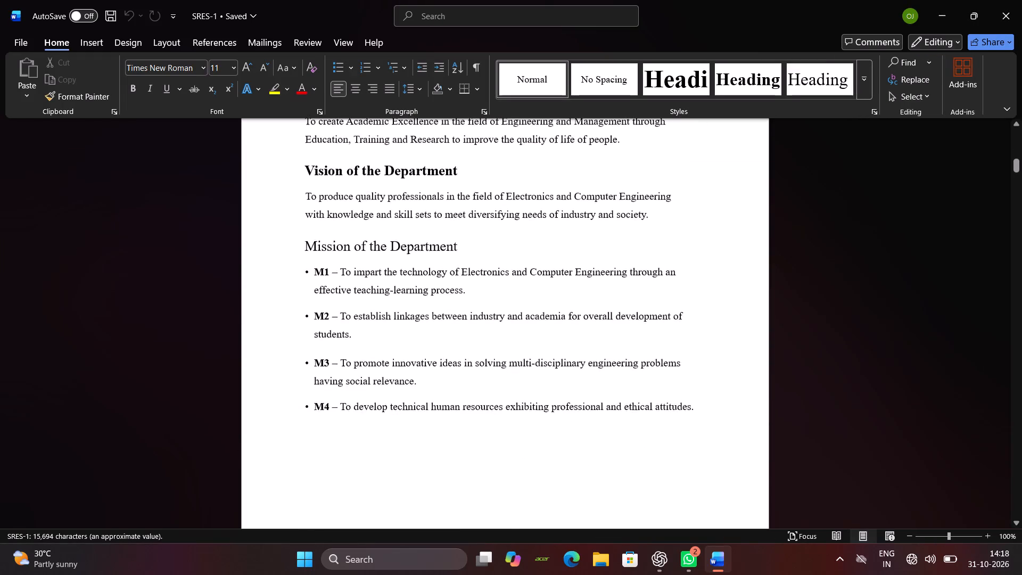
scroll(493, 276, down, 3)
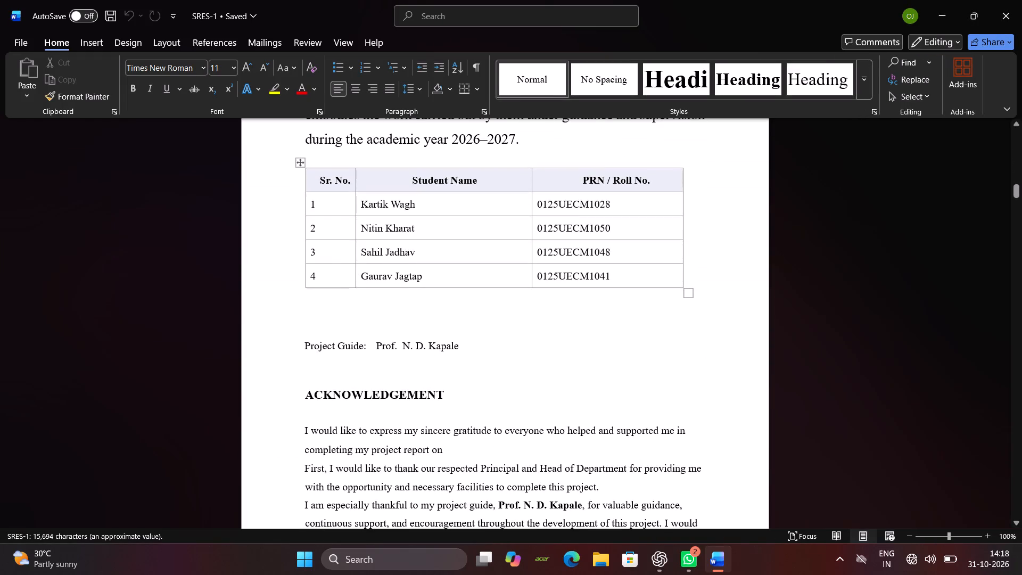
click(361, 201)
drag(369, 201, 435, 213)
key(BackSpace)
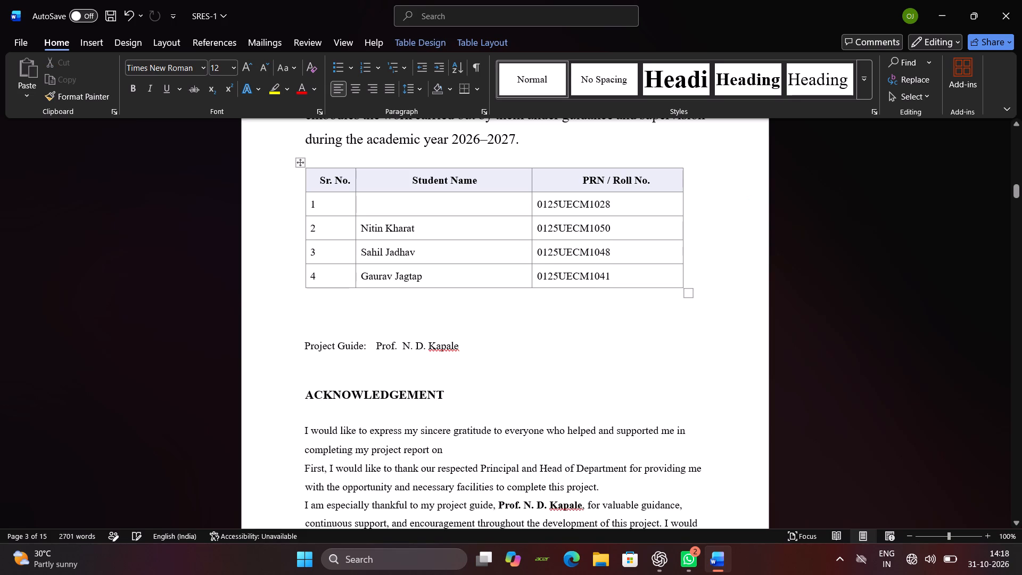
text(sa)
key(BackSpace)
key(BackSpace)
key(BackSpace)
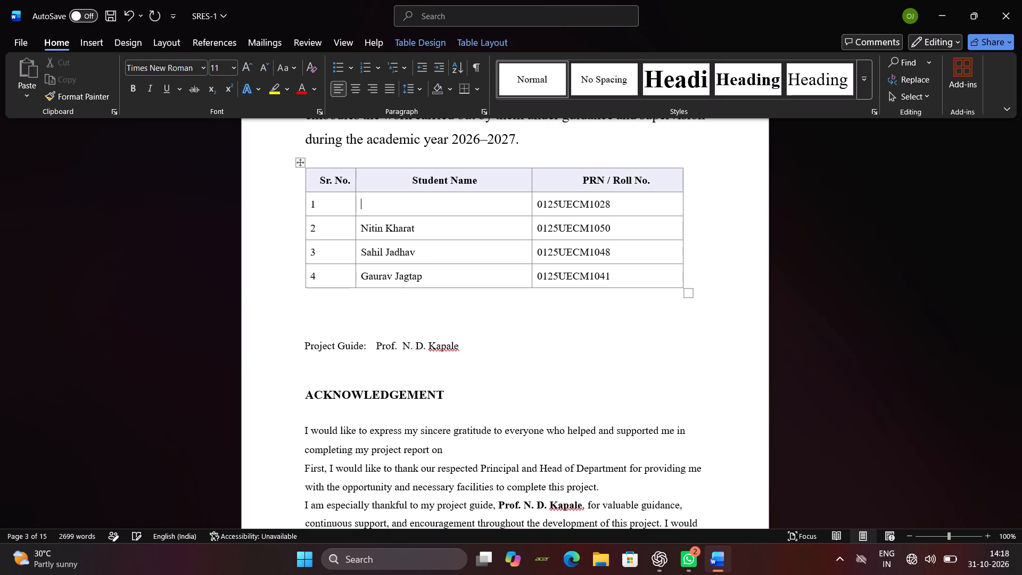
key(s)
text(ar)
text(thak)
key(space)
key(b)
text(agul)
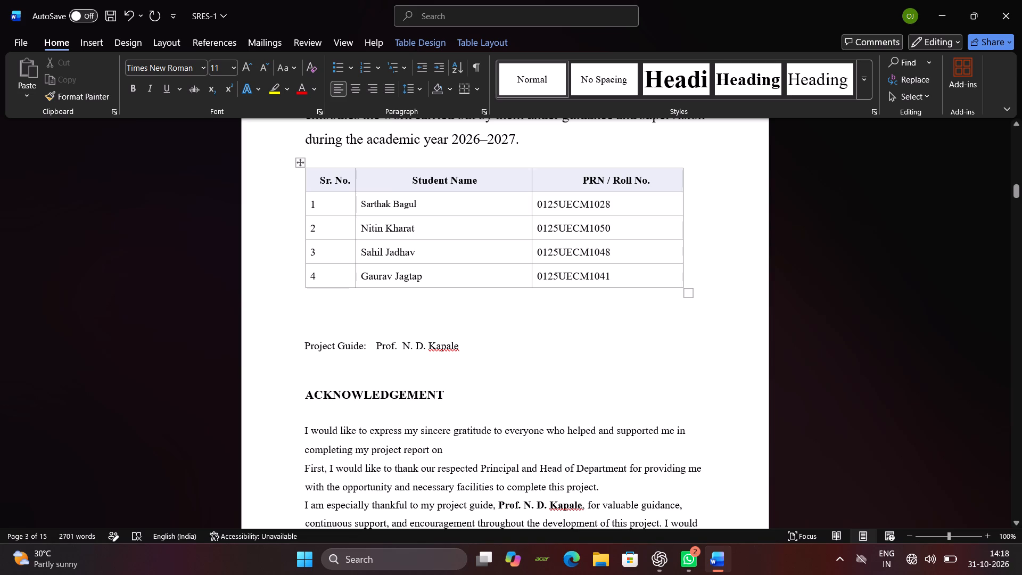
Update the ending of the PRN / Roll No. in row 1 to match the new student.
click(630, 204)
key(BackSpace)
key(BackSpace)
key(BackSpace)
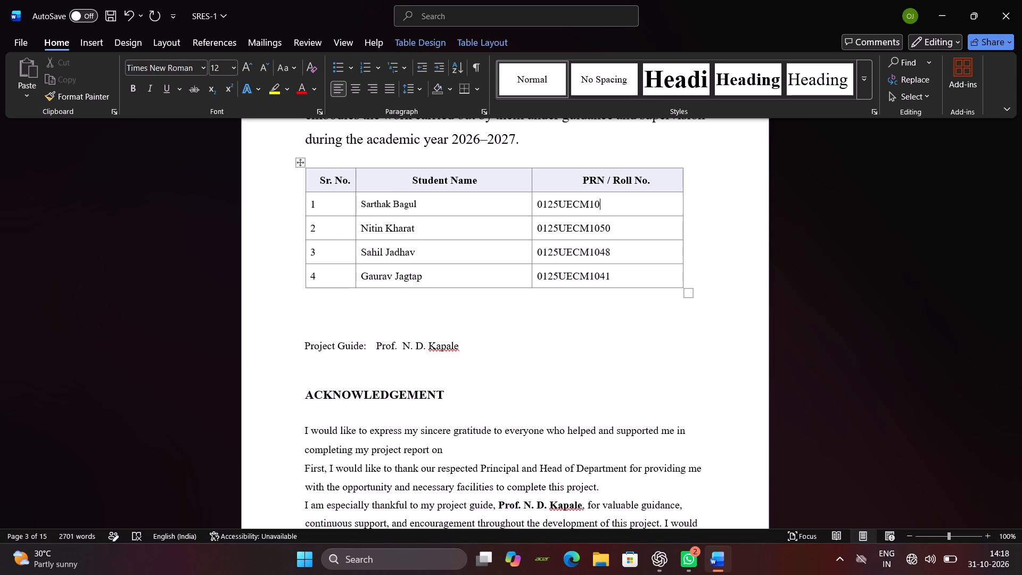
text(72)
Replace the student name in row 2 of the student table with the second new student's name.
drag(369, 228, 431, 231)
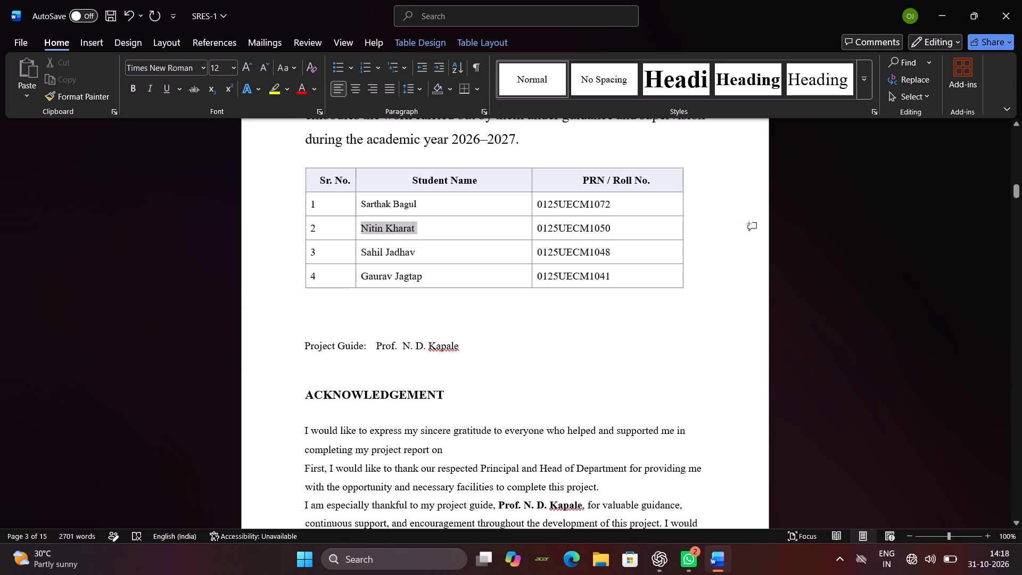
drag(431, 231, 446, 230)
key(BackSpace)
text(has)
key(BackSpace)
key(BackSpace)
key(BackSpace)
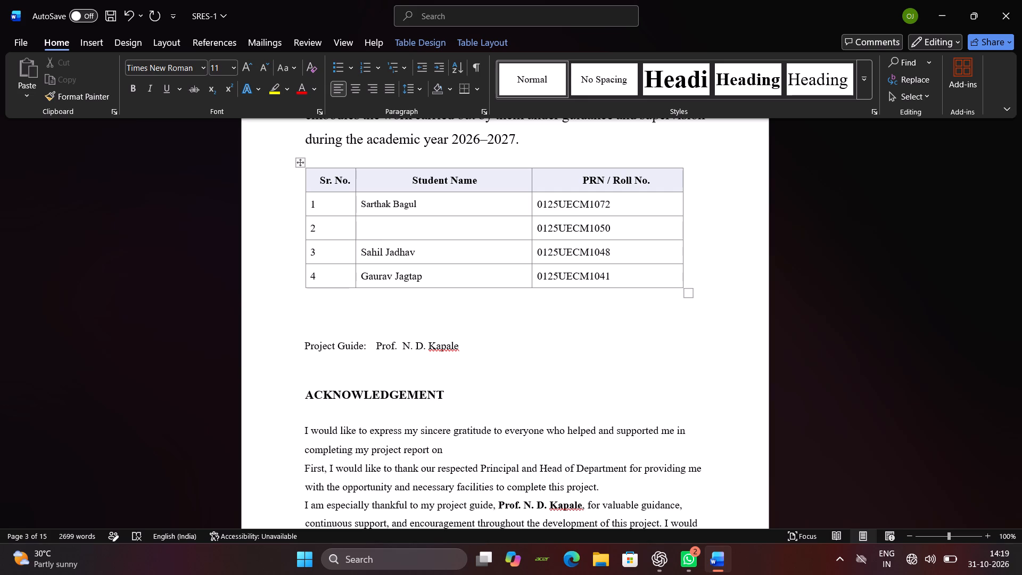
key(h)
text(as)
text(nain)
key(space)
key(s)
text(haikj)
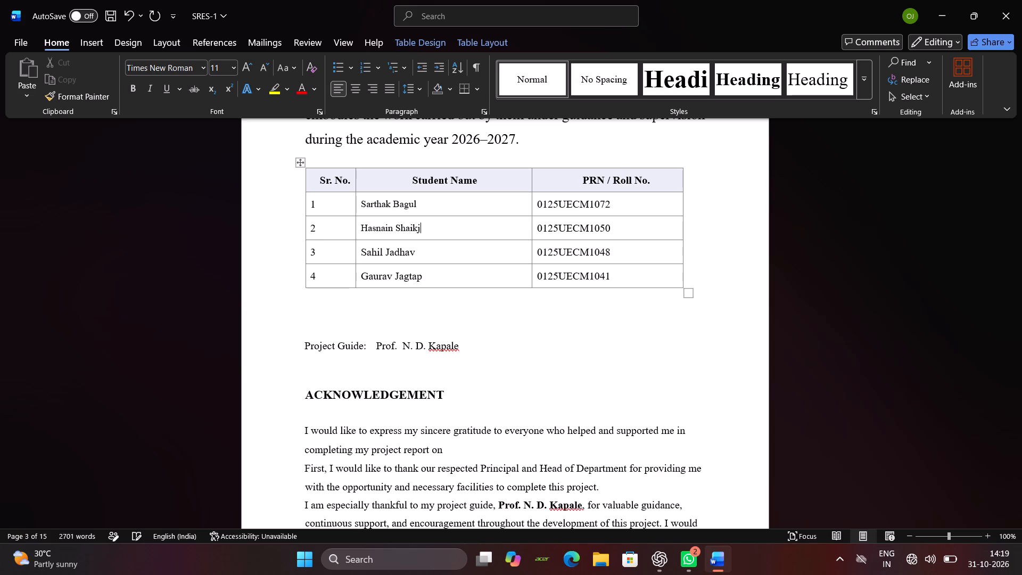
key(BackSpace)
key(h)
Update the last digit of the PRN / Roll No. in row 2 to match the new student.
click(613, 225)
key(BackSpace)
key(BackSpace)
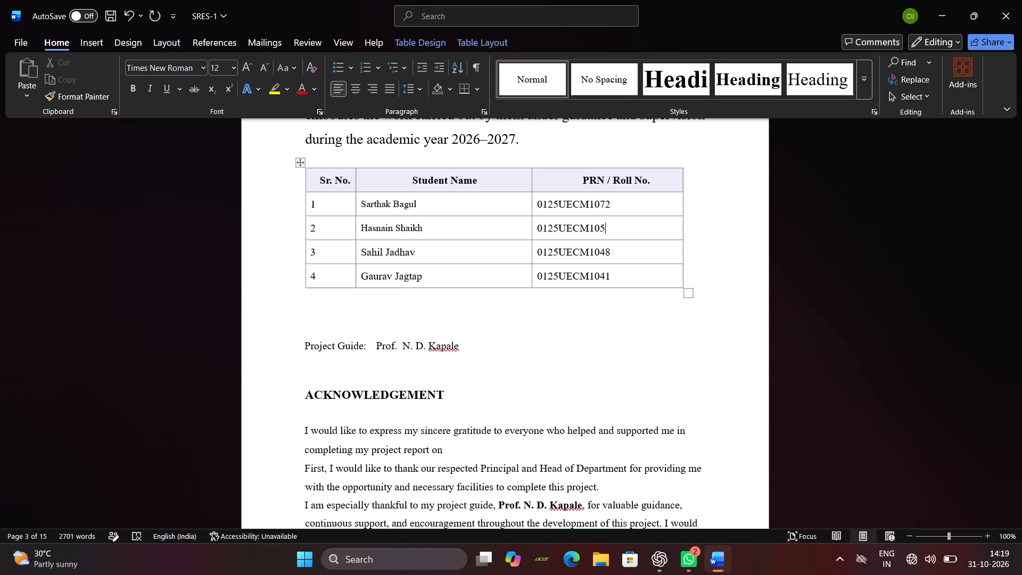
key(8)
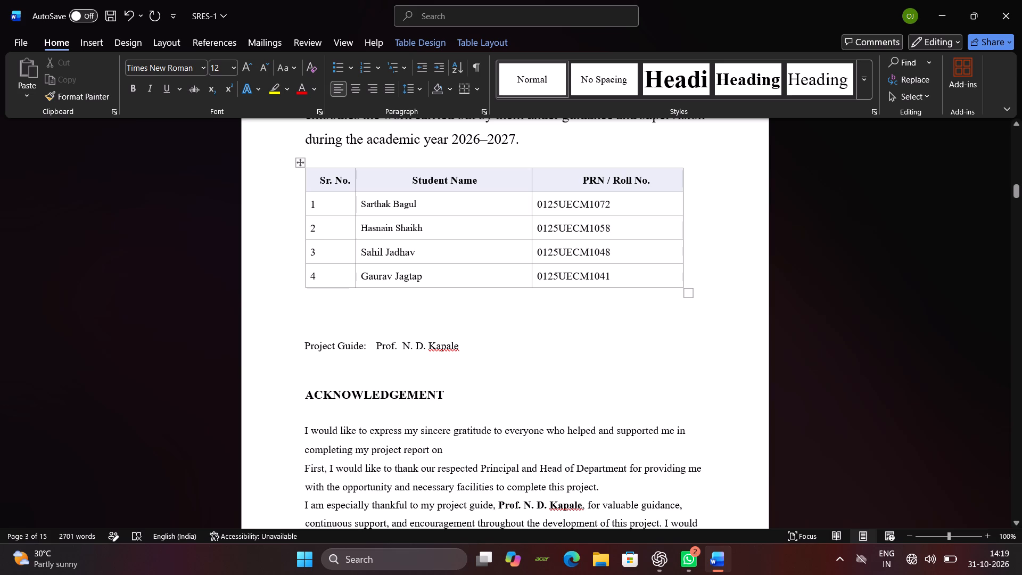
Replace the student name in row 3 of the student table with the third new student's name.
drag(362, 251, 434, 258)
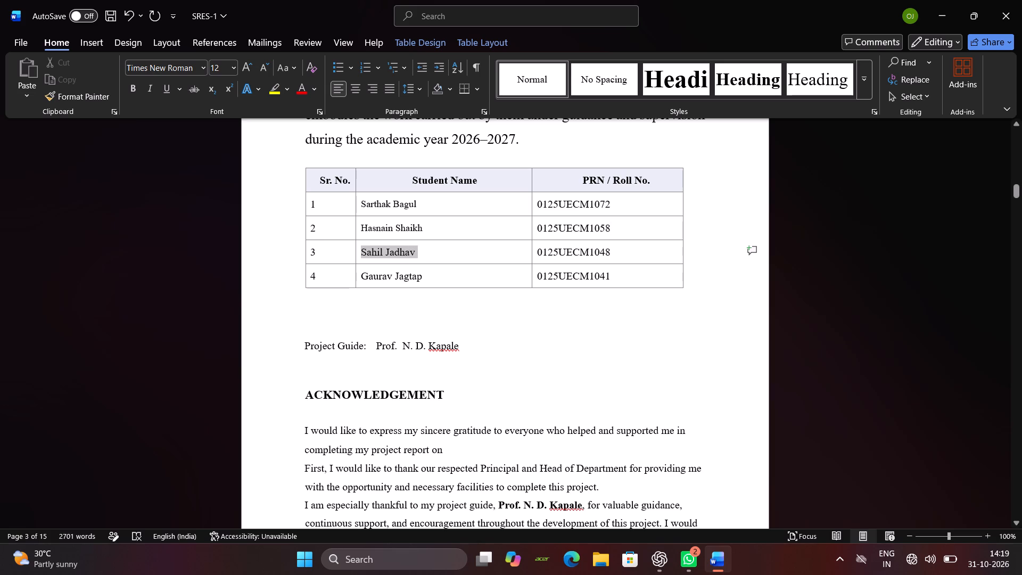
drag(434, 258, 435, 258)
key(BackSpace)
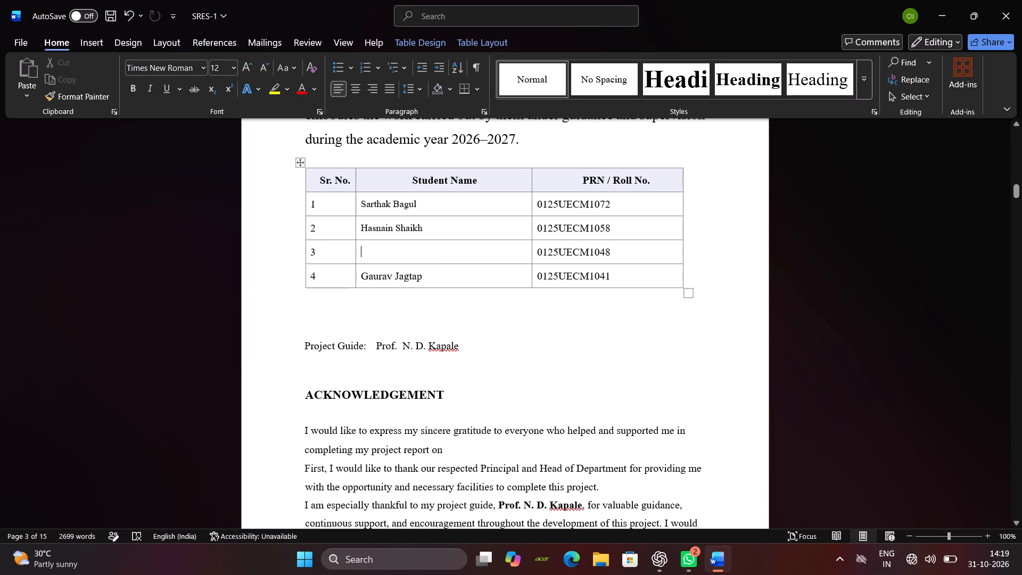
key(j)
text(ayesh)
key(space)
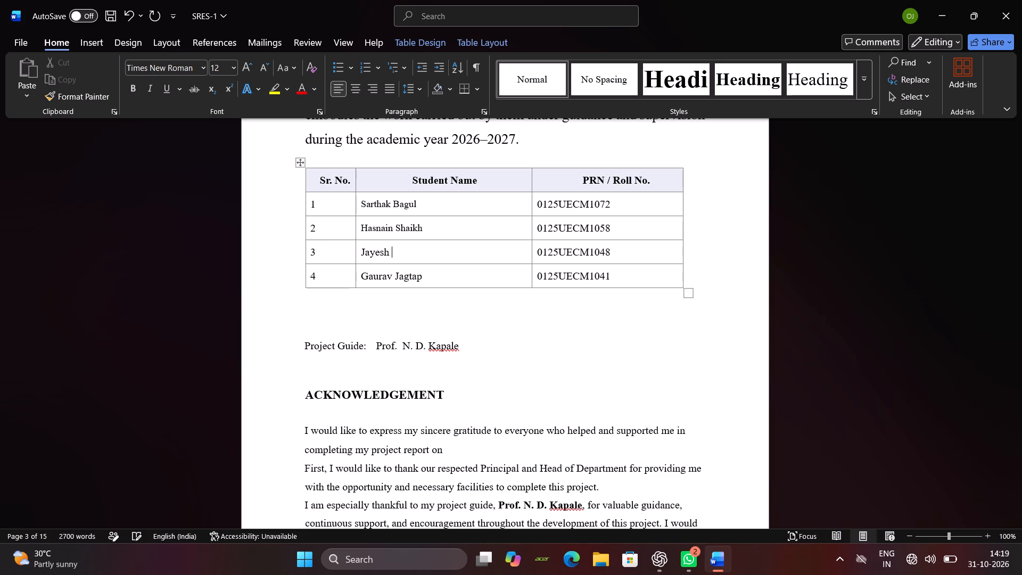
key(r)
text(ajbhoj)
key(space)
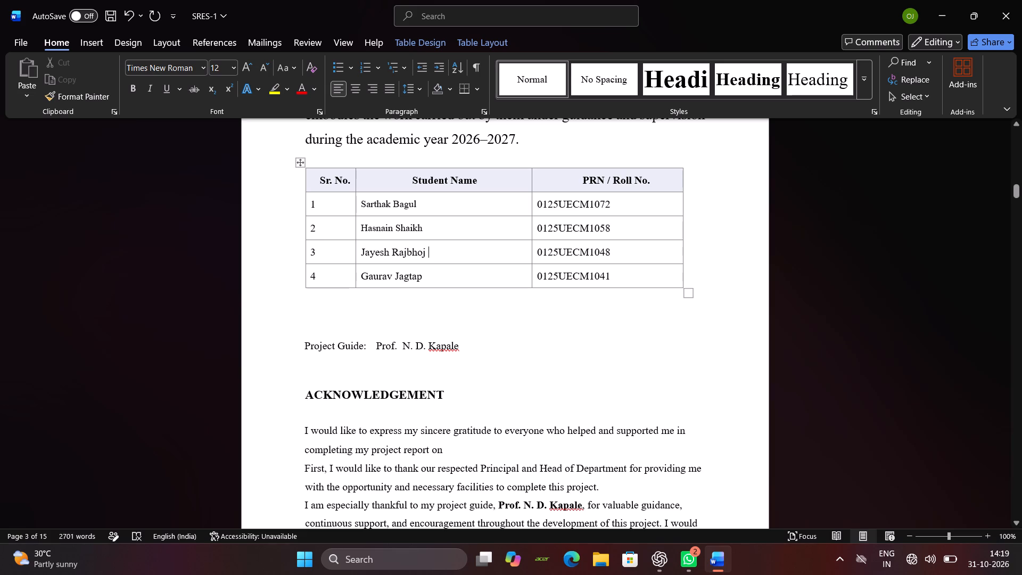
Update the last two digits of the PRN / Roll No. in row 3 to match the new student.
click(629, 256)
key(BackSpace)
key(BackSpace)
key(BackSpace)
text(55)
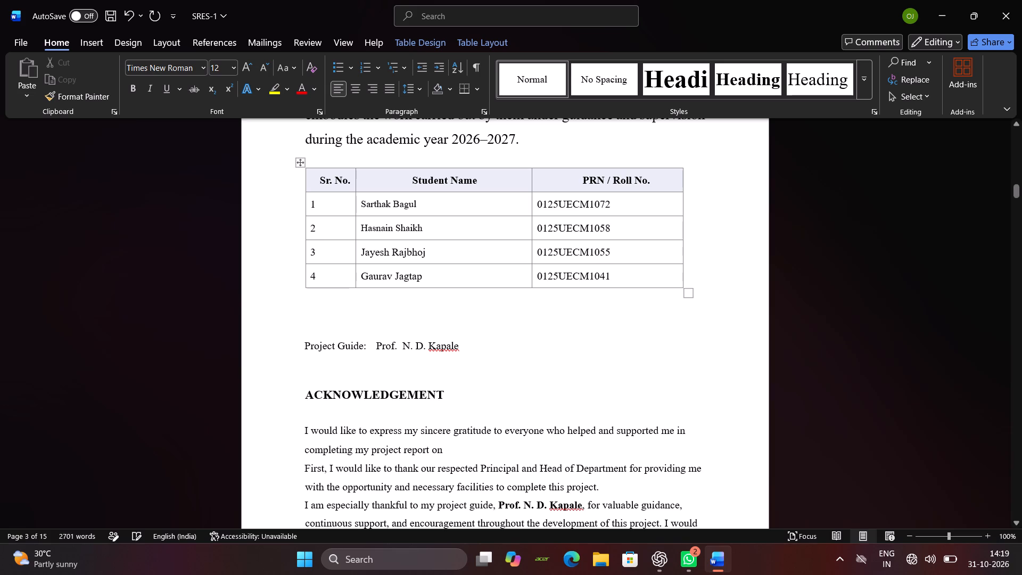
Replace the student name in row 4 of the student table with the fourth new student's name.
drag(362, 279, 487, 278)
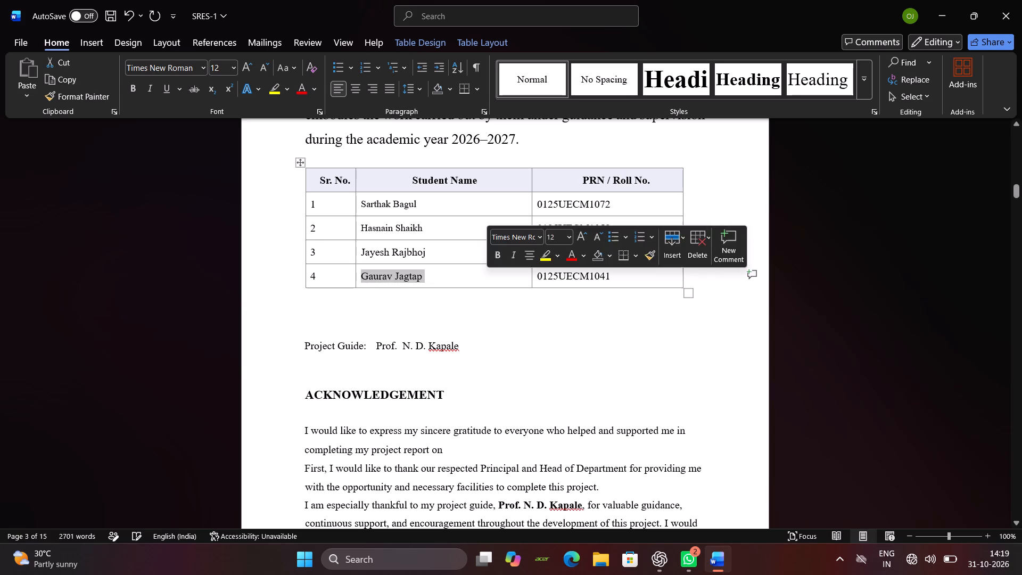
key(BackSpace)
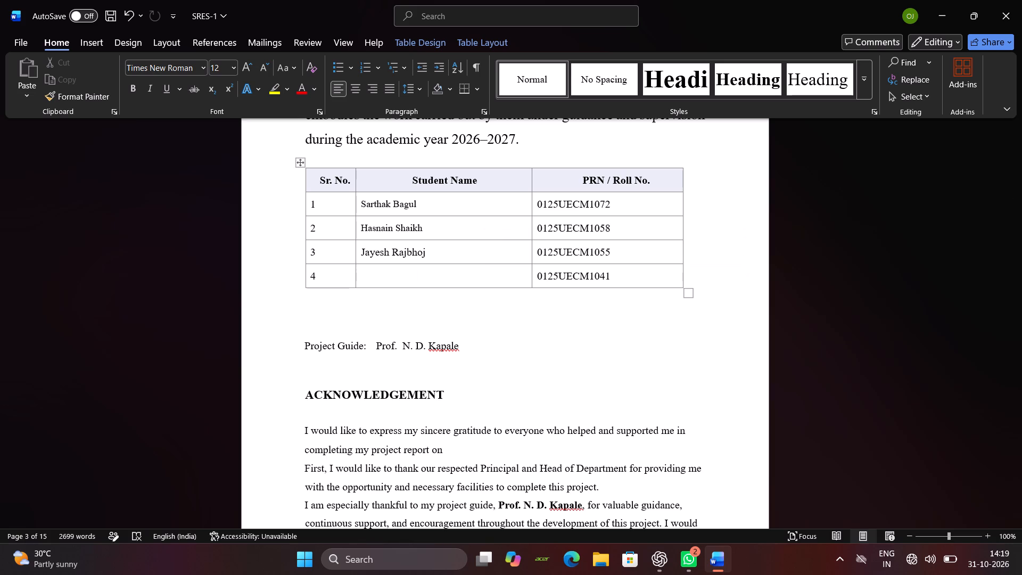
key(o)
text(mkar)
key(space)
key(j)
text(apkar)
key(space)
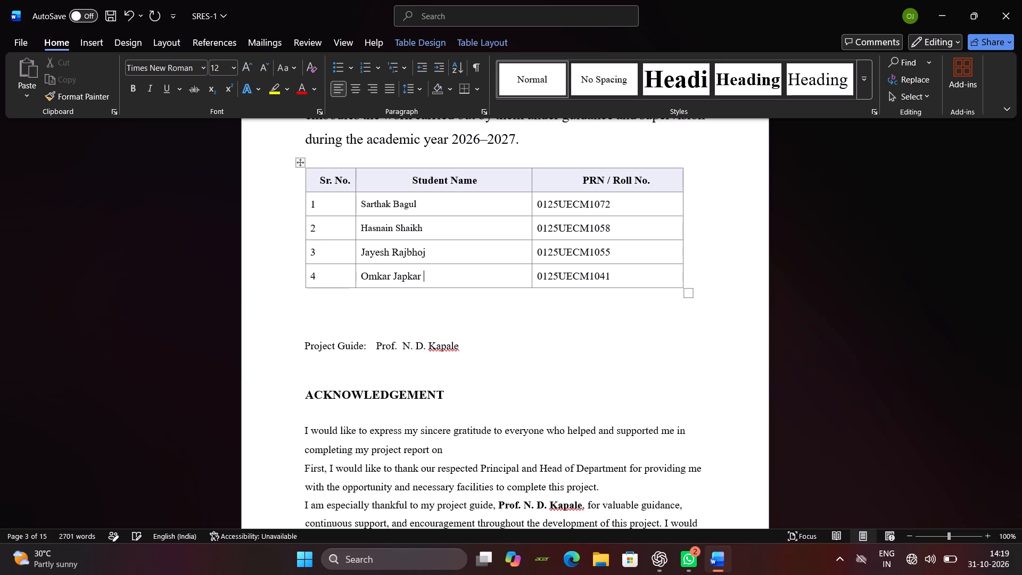
Update the last two digits of the PRN / Roll No. in row 4 to match the new student.
click(622, 278)
key(BackSpace)
key(BackSpace)
key(BackSpace)
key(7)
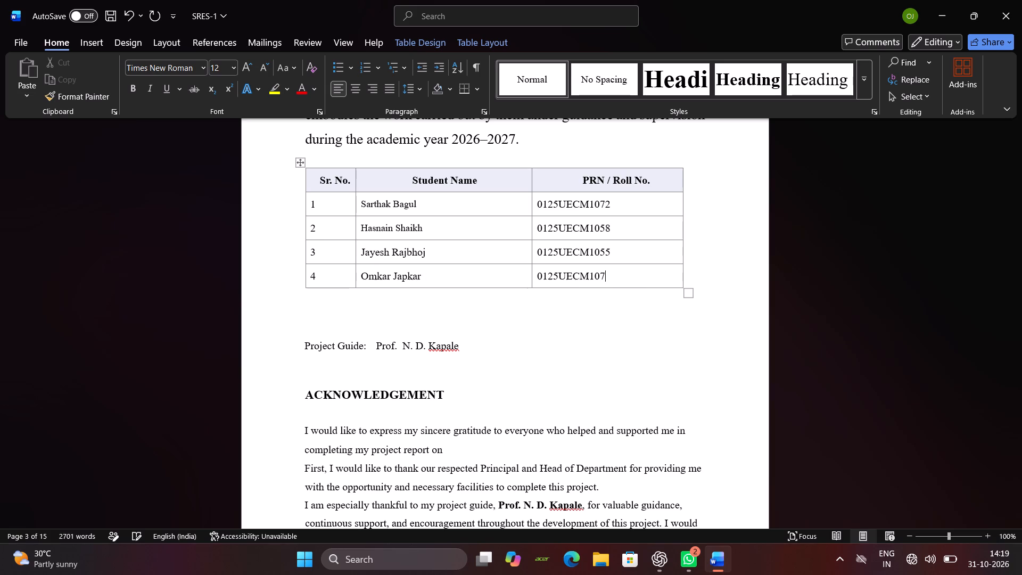
key(Right)
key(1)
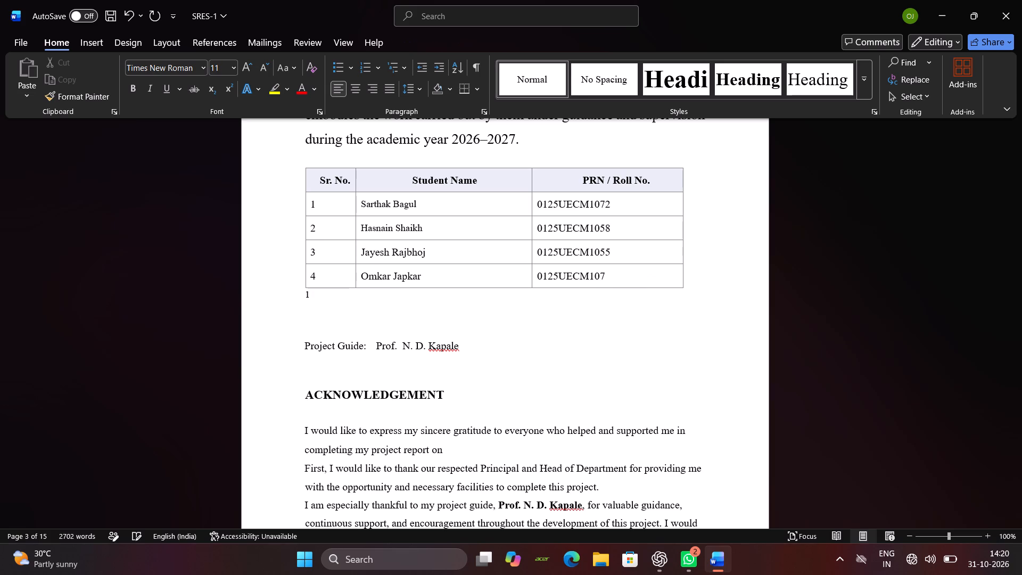
click(621, 284)
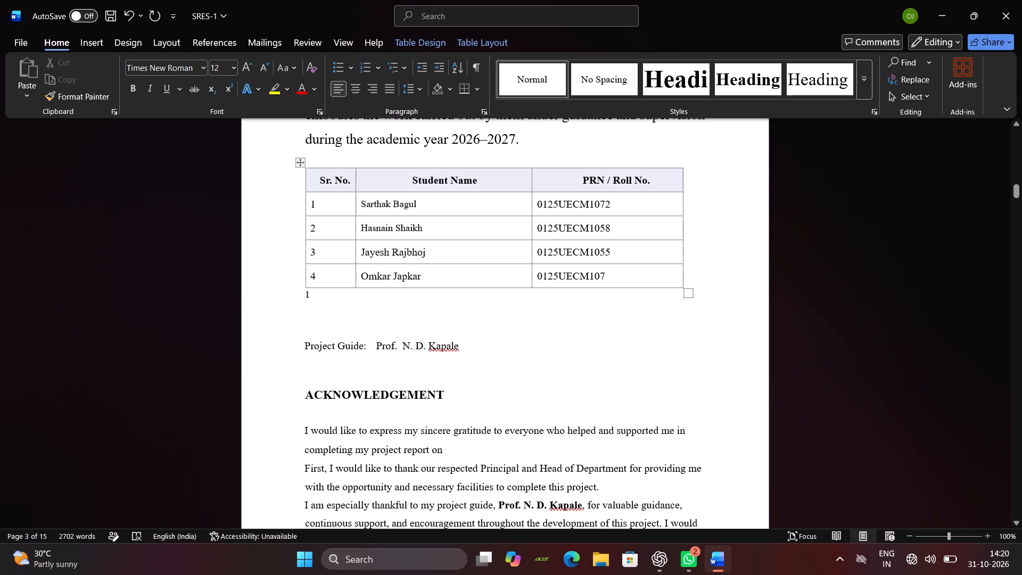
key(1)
Review the report from the Acknowledgement onward, examining the Rooms example fields in the section 8.3 proposed database table.
scroll(550, 344, down, 1)
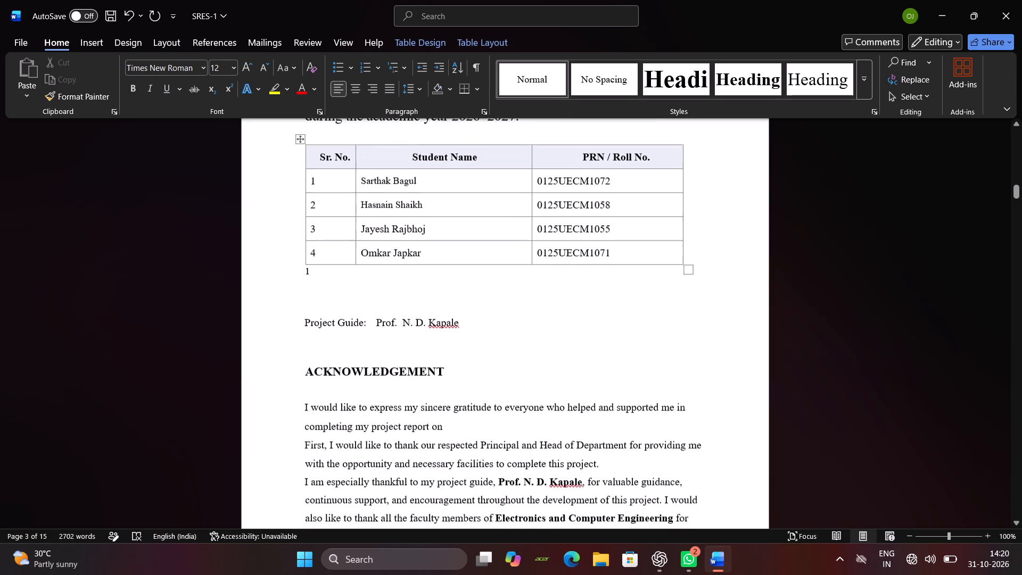
scroll(550, 344, down, 2)
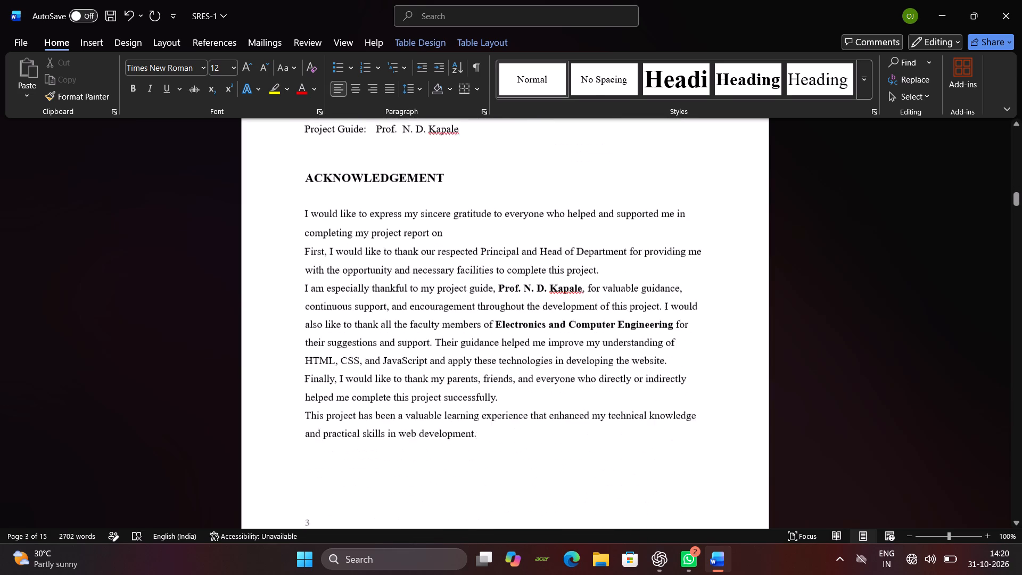
scroll(550, 344, down, 9)
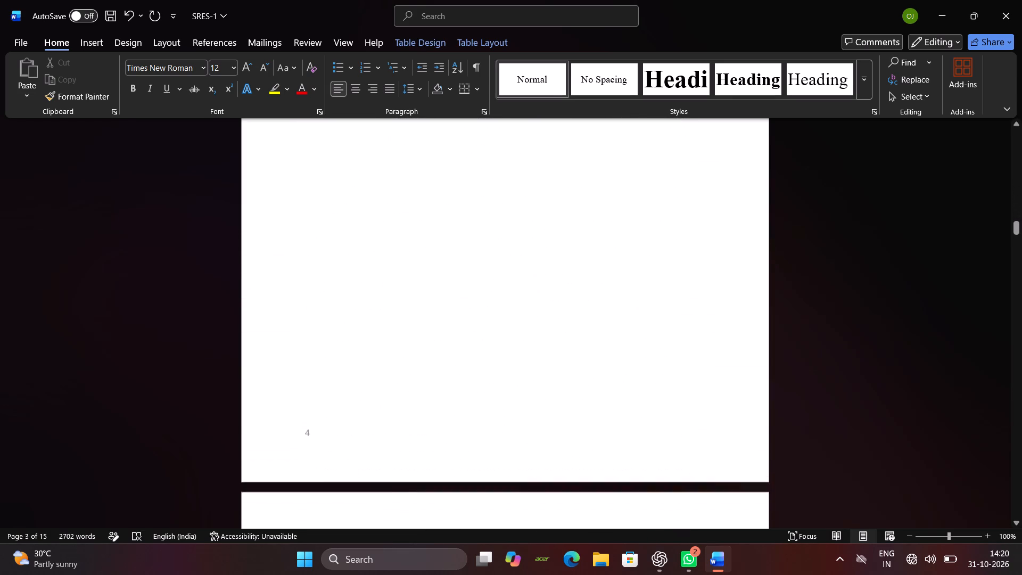
scroll(573, 310, down, 14)
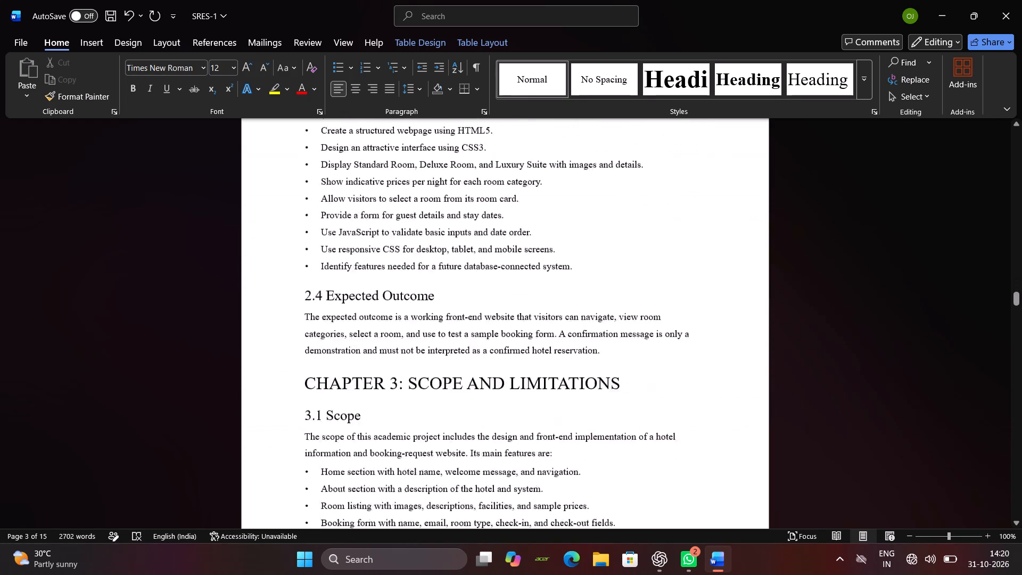
scroll(573, 310, down, 9)
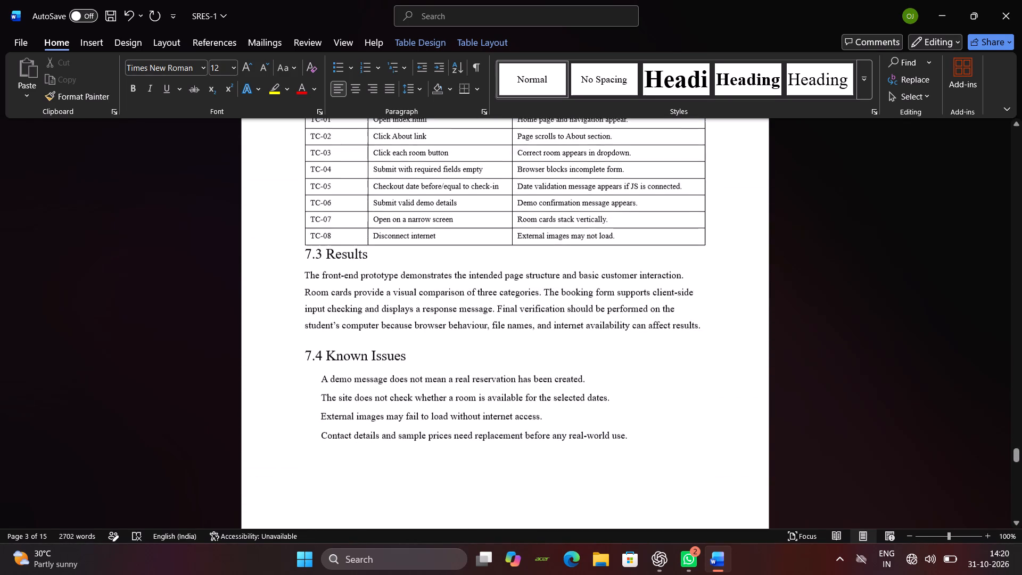
scroll(573, 310, down, 5)
scroll(573, 310, up, 1)
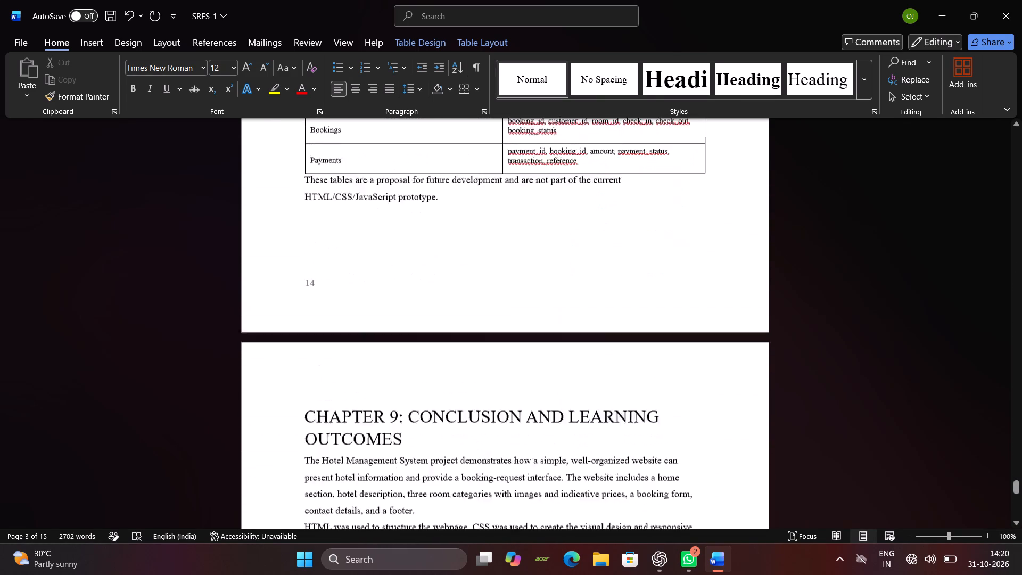
scroll(573, 310, up, 1)
drag(509, 273, 566, 282)
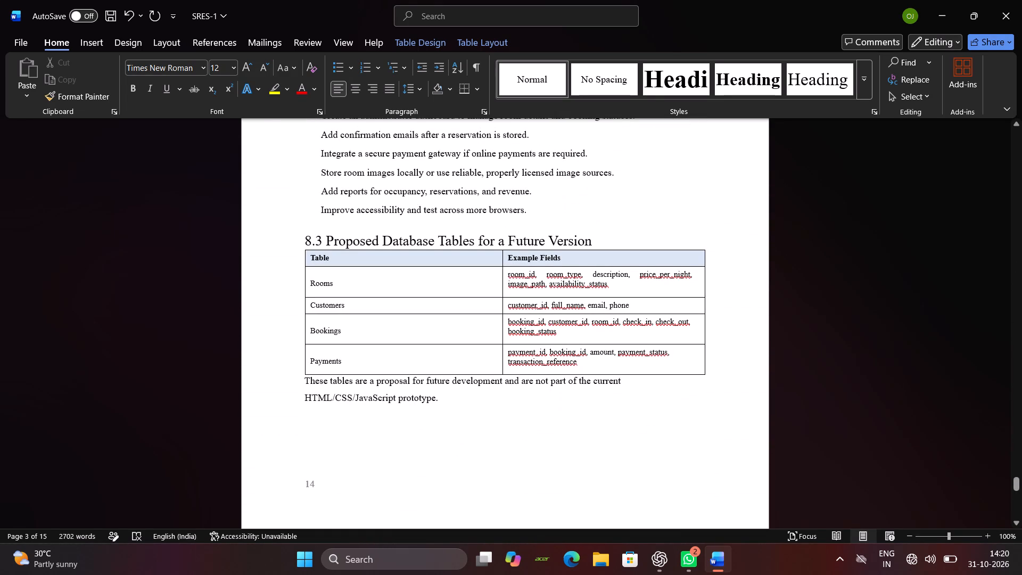
drag(566, 282, 643, 290)
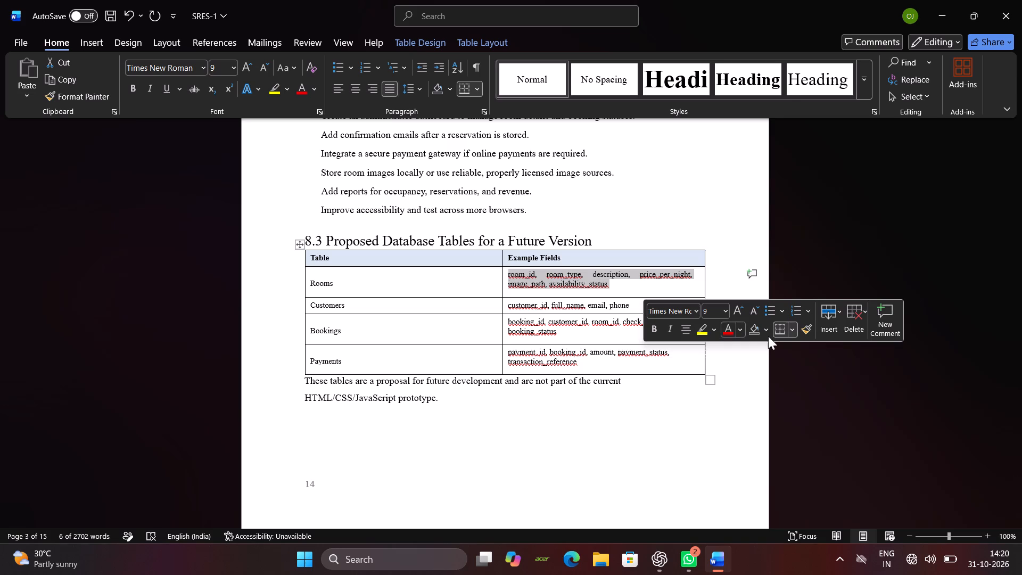
click(634, 396)
drag(509, 283, 645, 294)
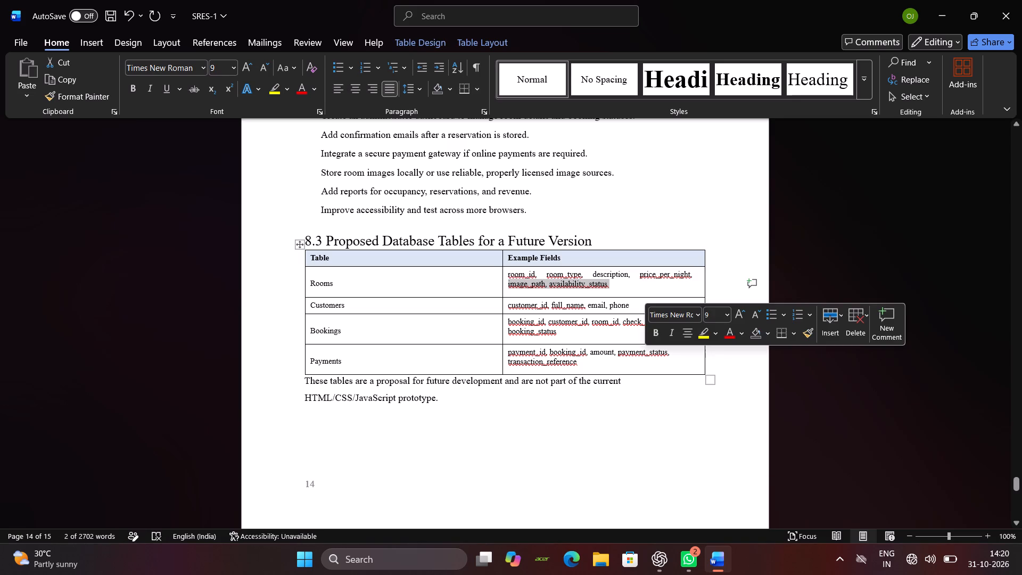
click(761, 360)
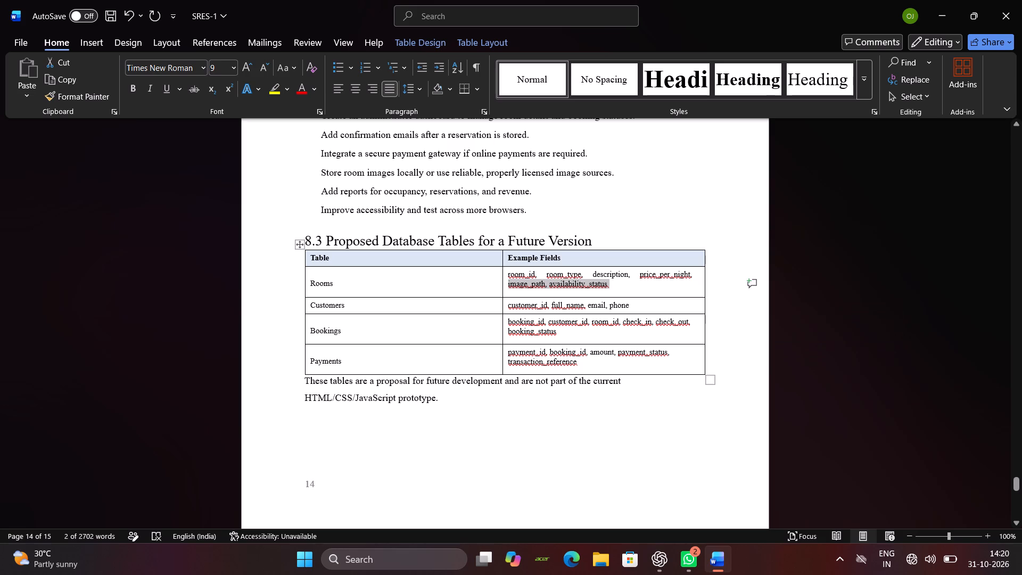
click(640, 439)
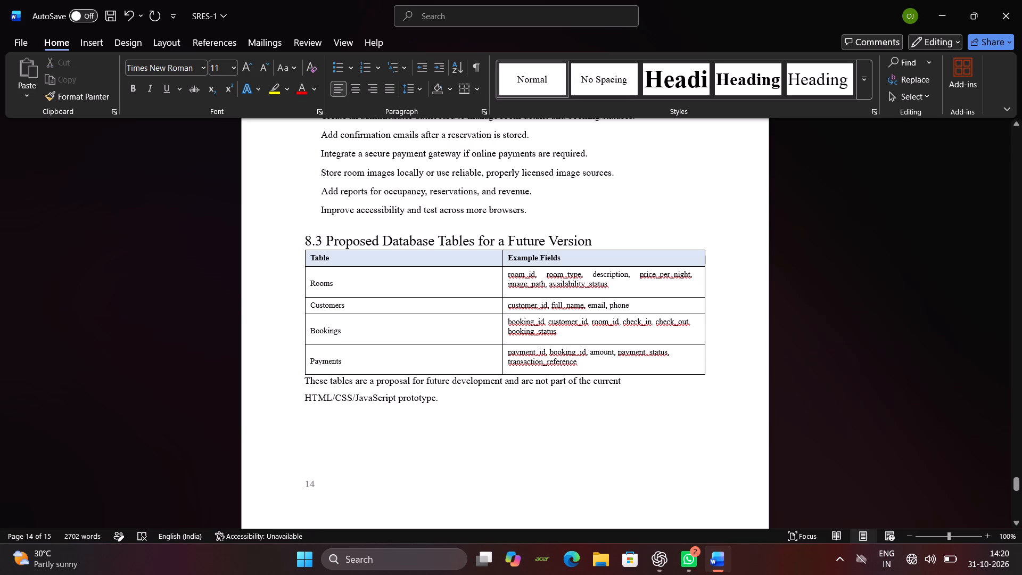
Check the Chapter 9 conclusion and learning outcomes, and review the cover page with the project title and vision section.
scroll(263, 372, down, 7)
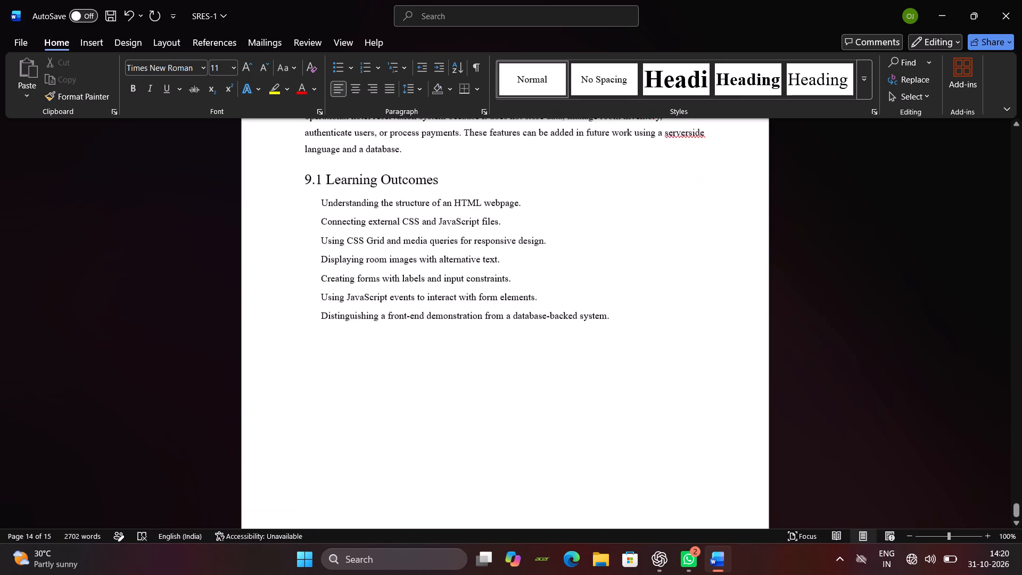
scroll(263, 372, down, 8)
scroll(263, 372, up, 4)
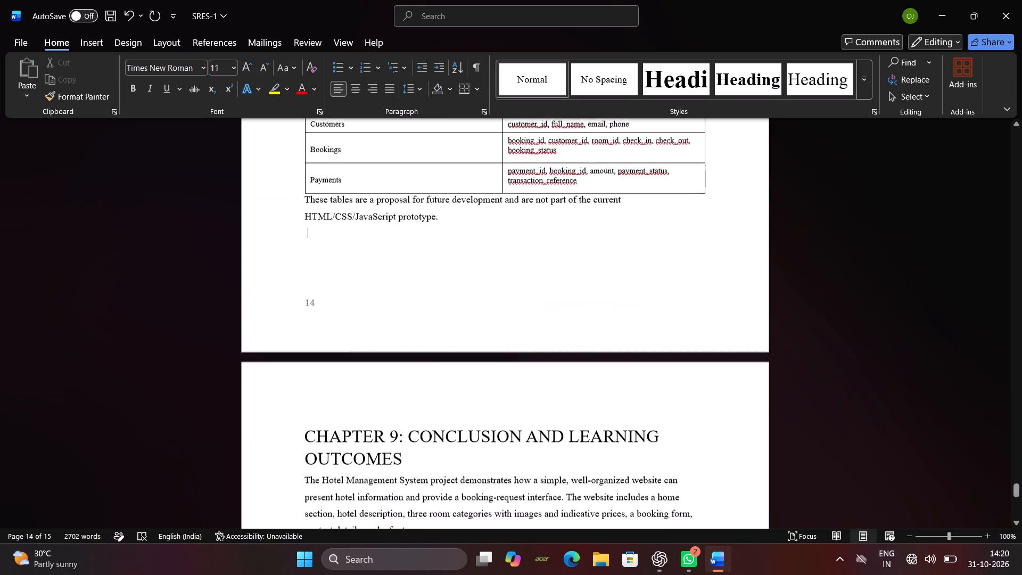
scroll(263, 372, down, 2)
scroll(263, 372, up, 20)
scroll(263, 372, up, 5)
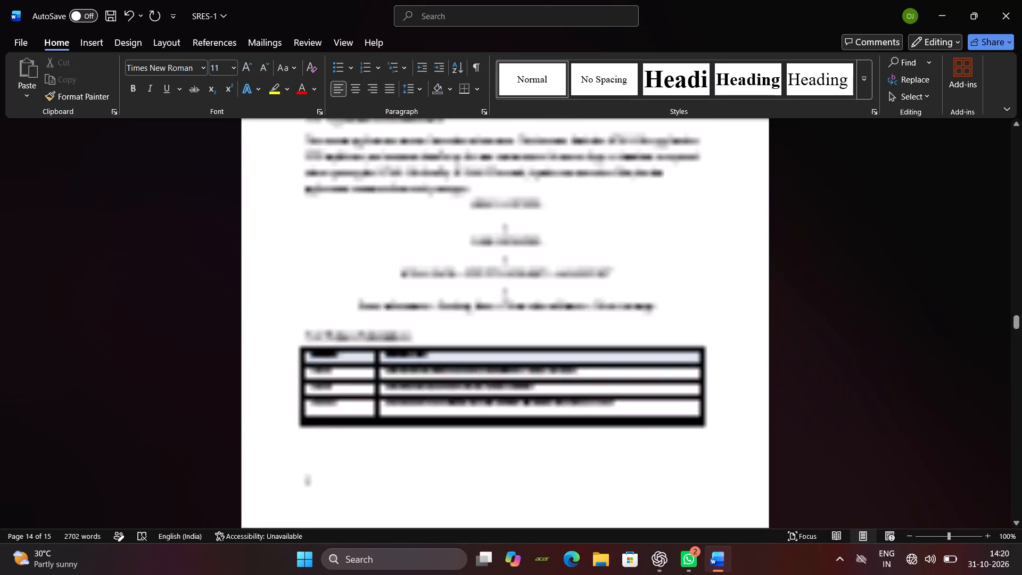
scroll(263, 372, up, 19)
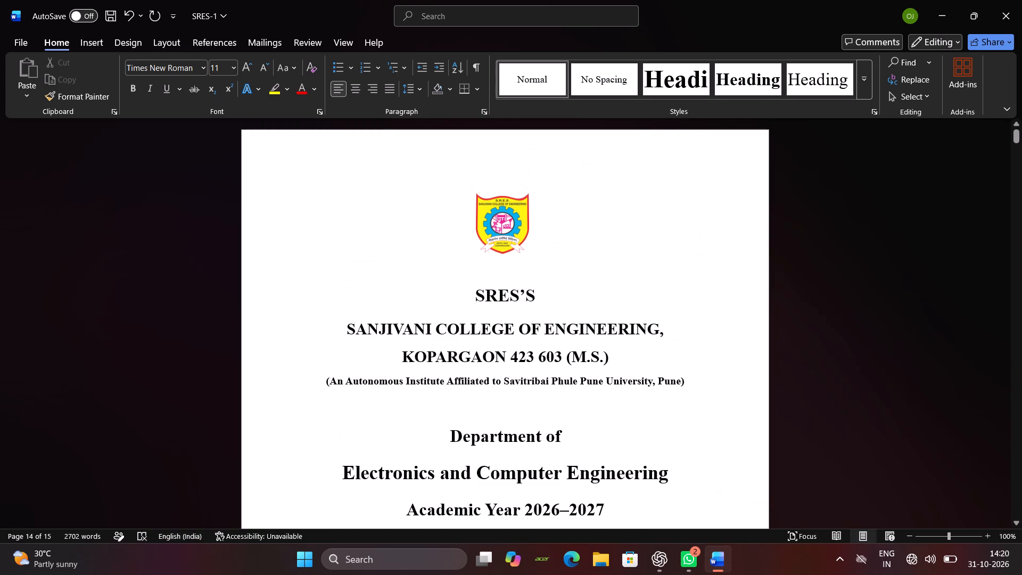
scroll(389, 287, down, 1)
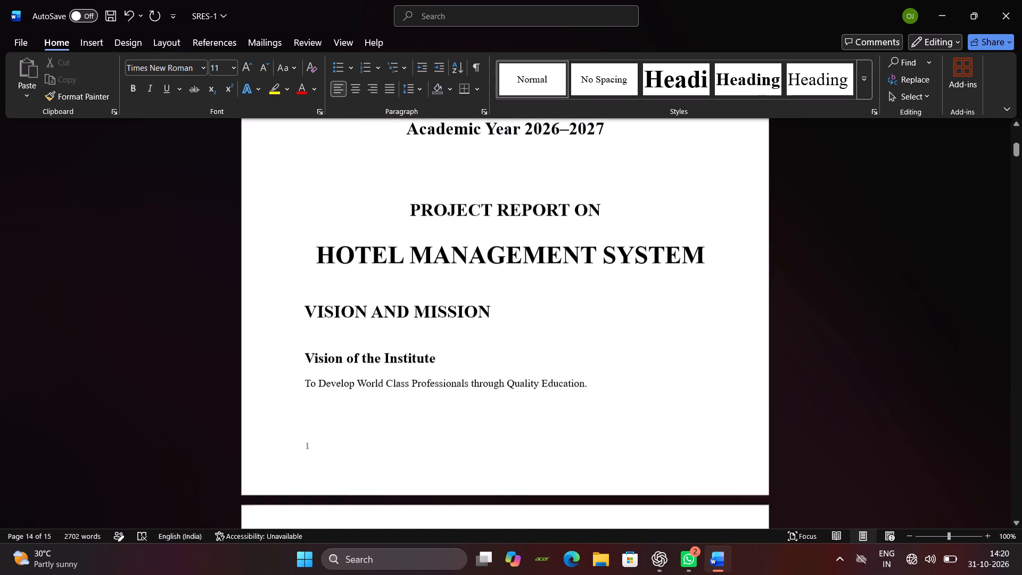
scroll(389, 287, down, 2)
scroll(389, 287, up, 1)
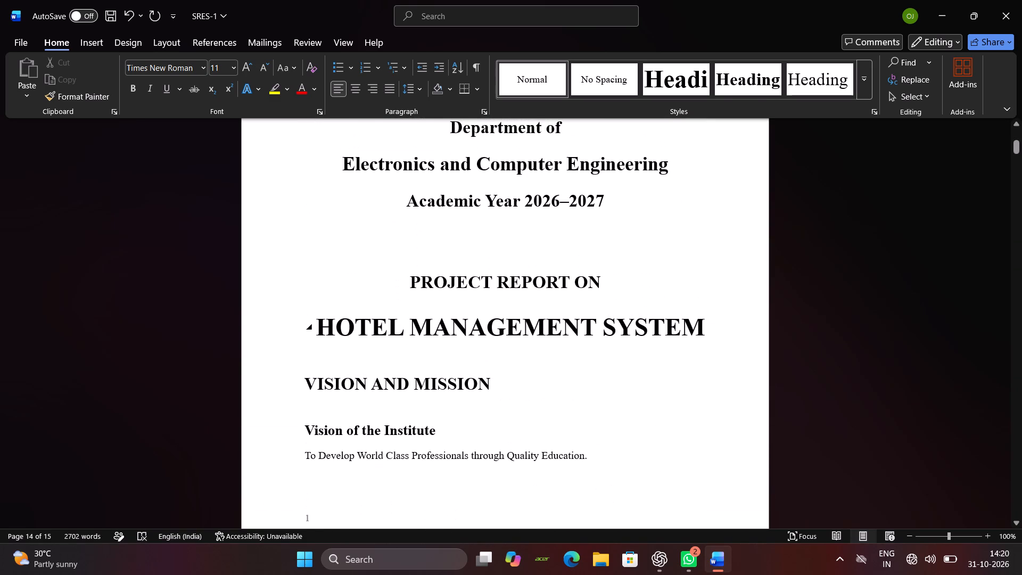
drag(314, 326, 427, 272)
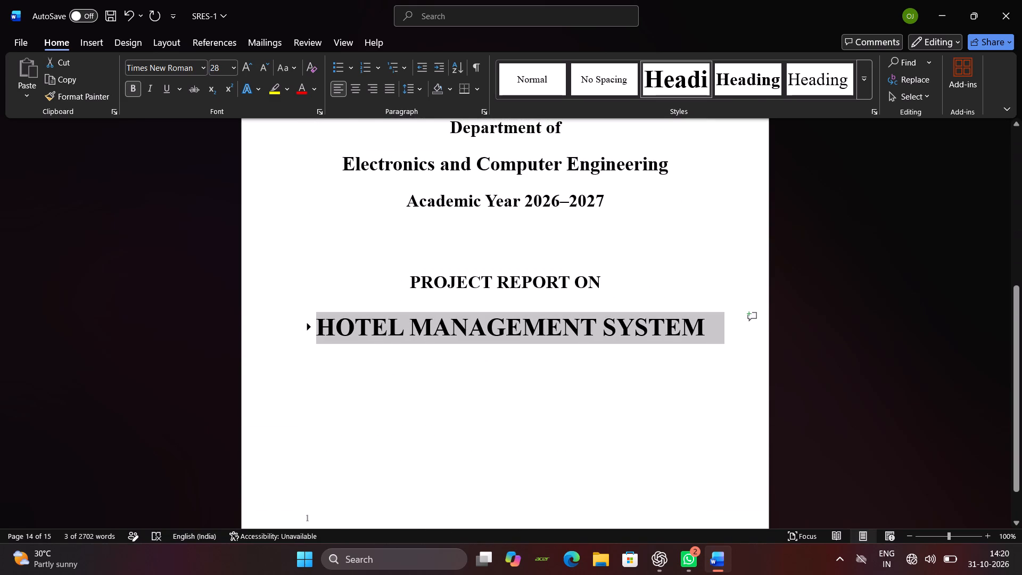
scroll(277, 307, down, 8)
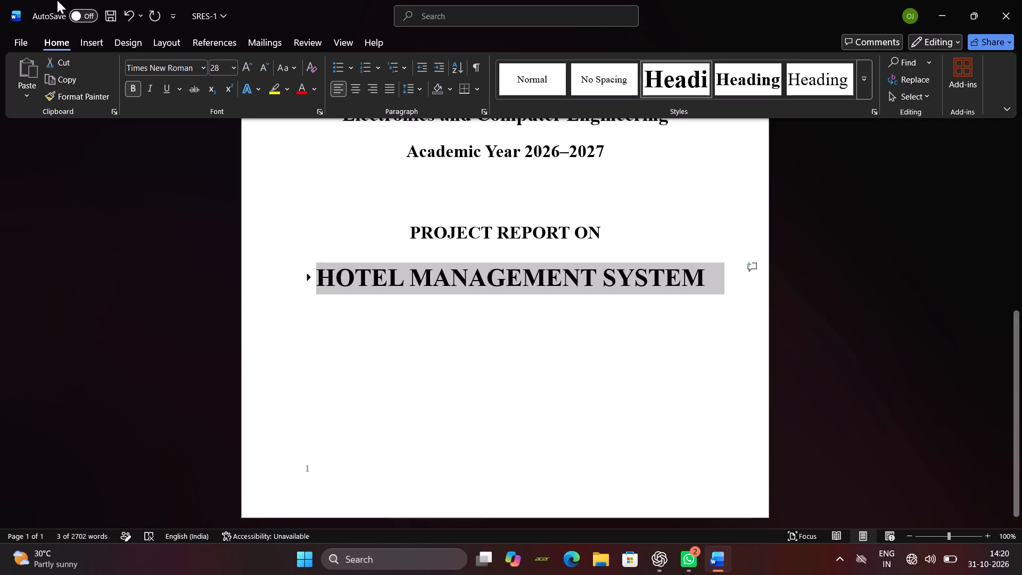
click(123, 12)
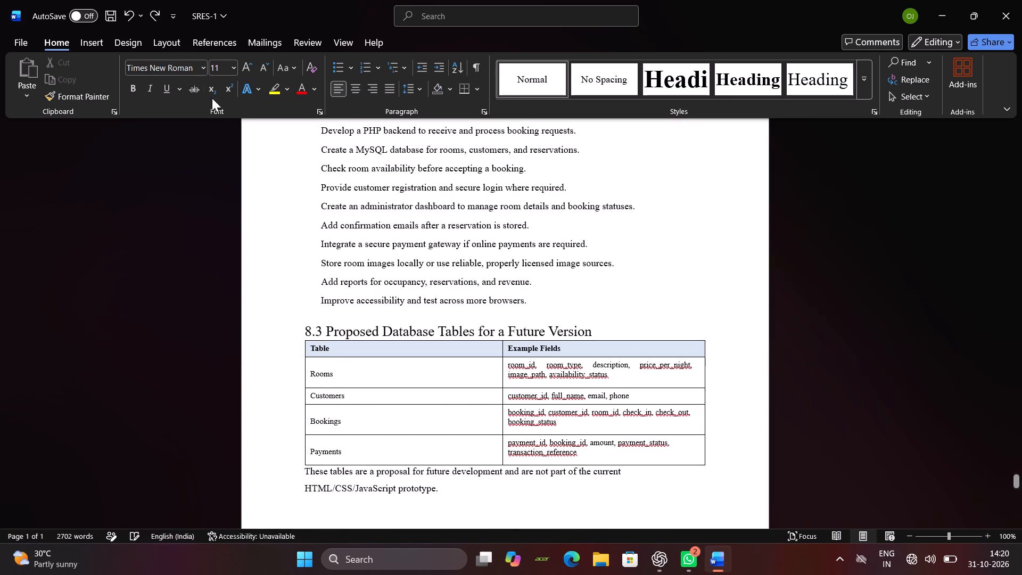
Look back through the report from section 8.3 to the Project Certificate, checking the student table and project guide line.
scroll(372, 342, up, 13)
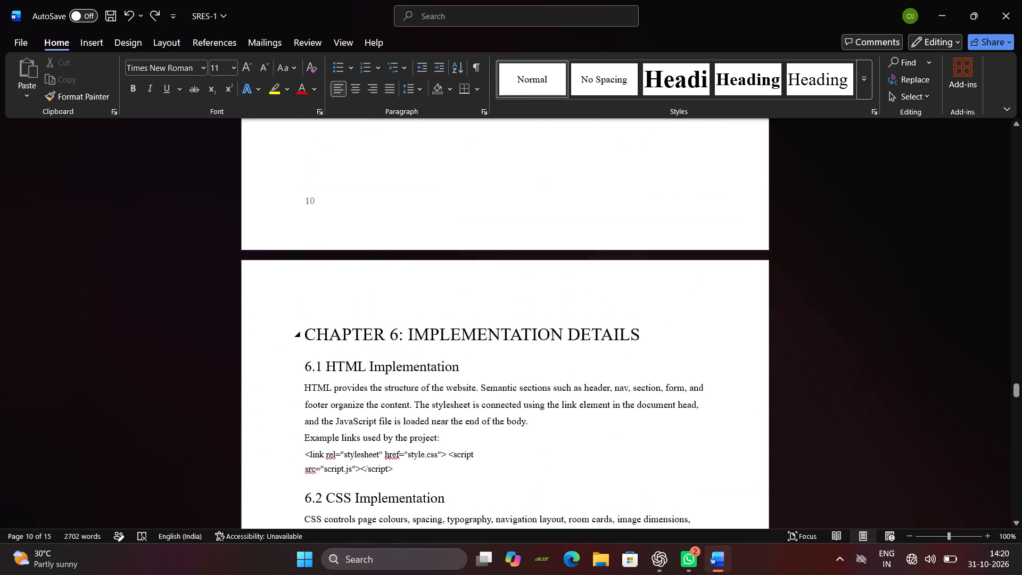
scroll(372, 342, up, 16)
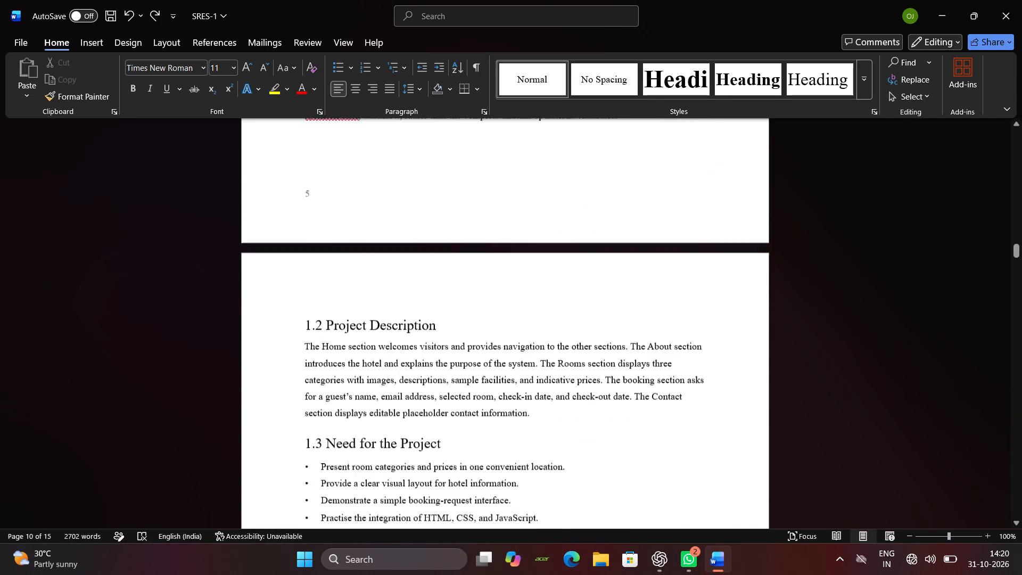
scroll(372, 342, up, 12)
scroll(372, 342, down, 4)
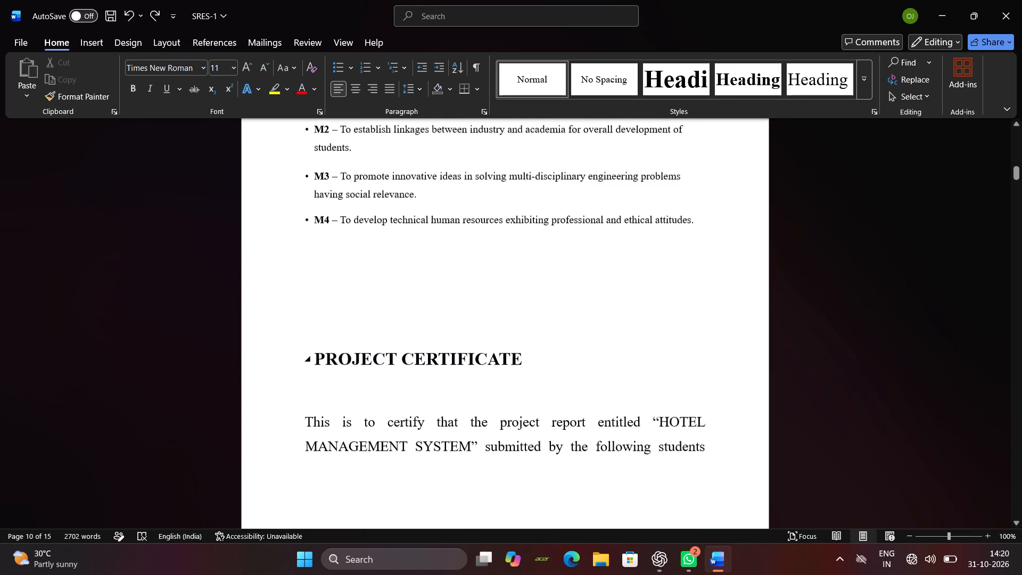
scroll(372, 342, down, 3)
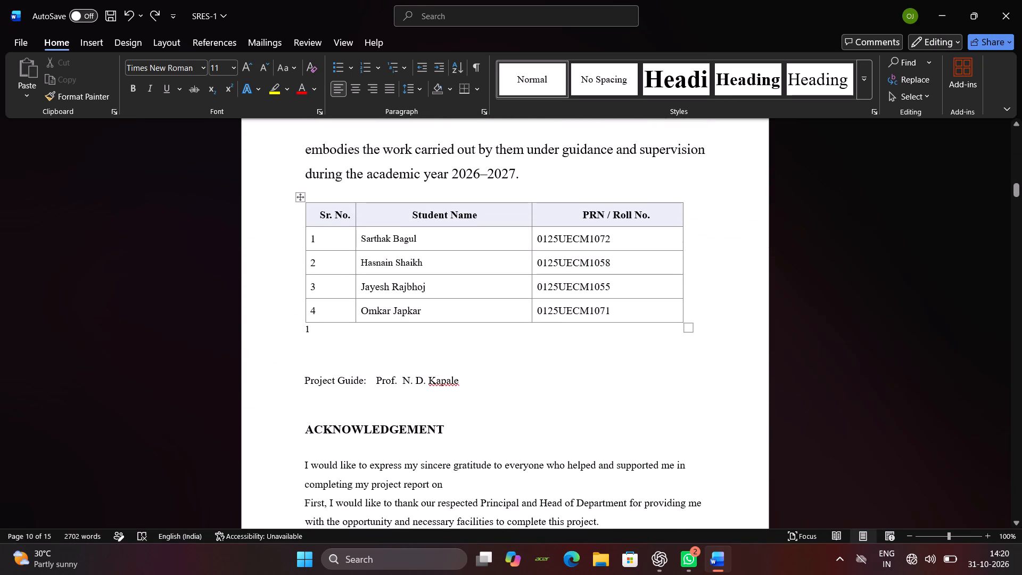
Save the report as a Word document named SRES-1 in the Downloads folder.
click(109, 6)
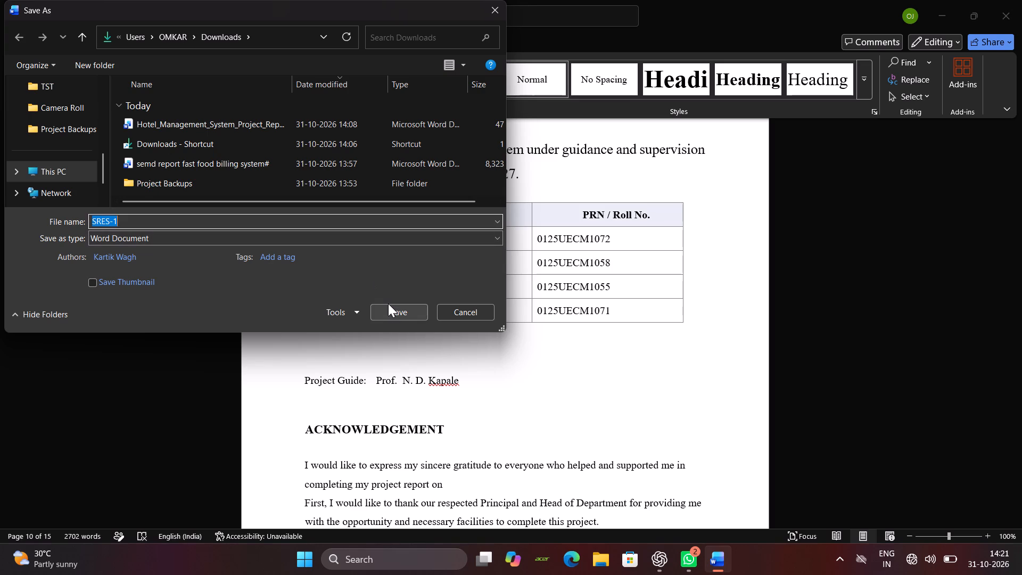
click(388, 303)
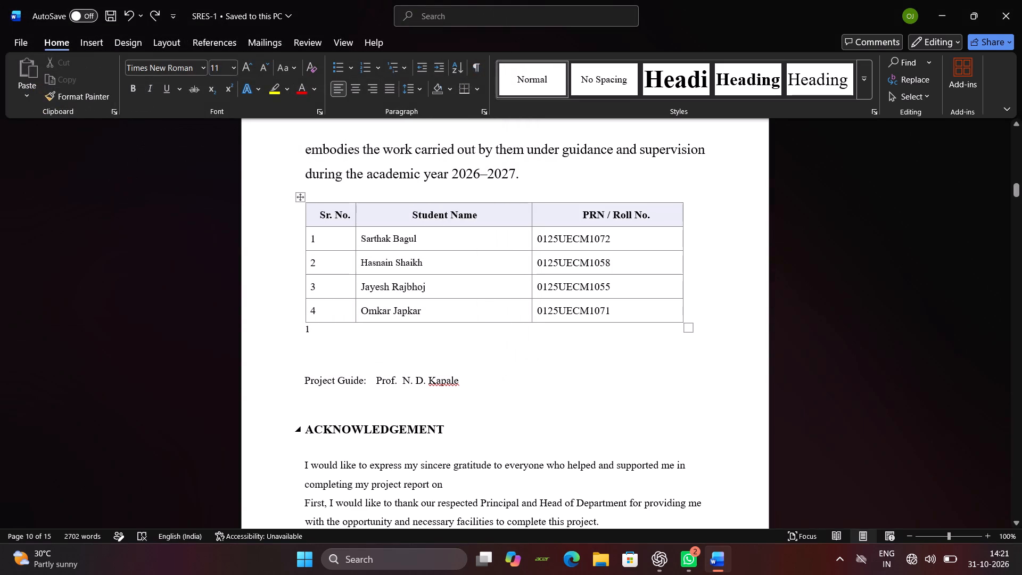
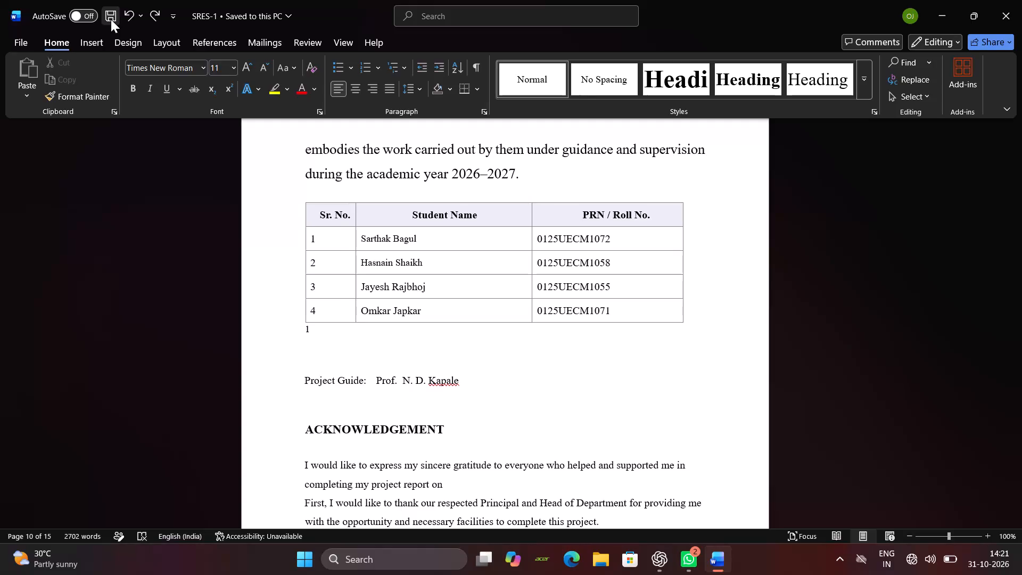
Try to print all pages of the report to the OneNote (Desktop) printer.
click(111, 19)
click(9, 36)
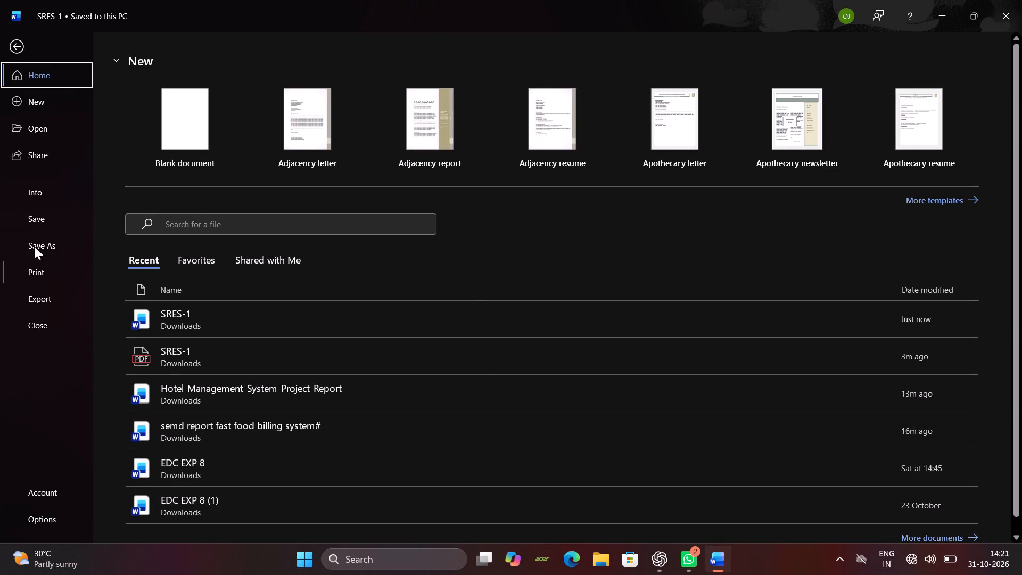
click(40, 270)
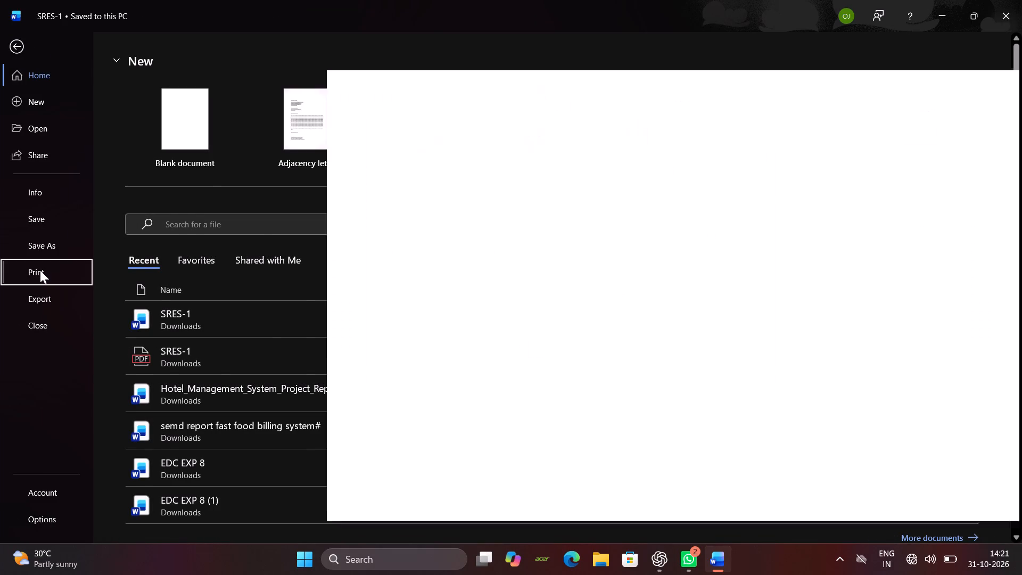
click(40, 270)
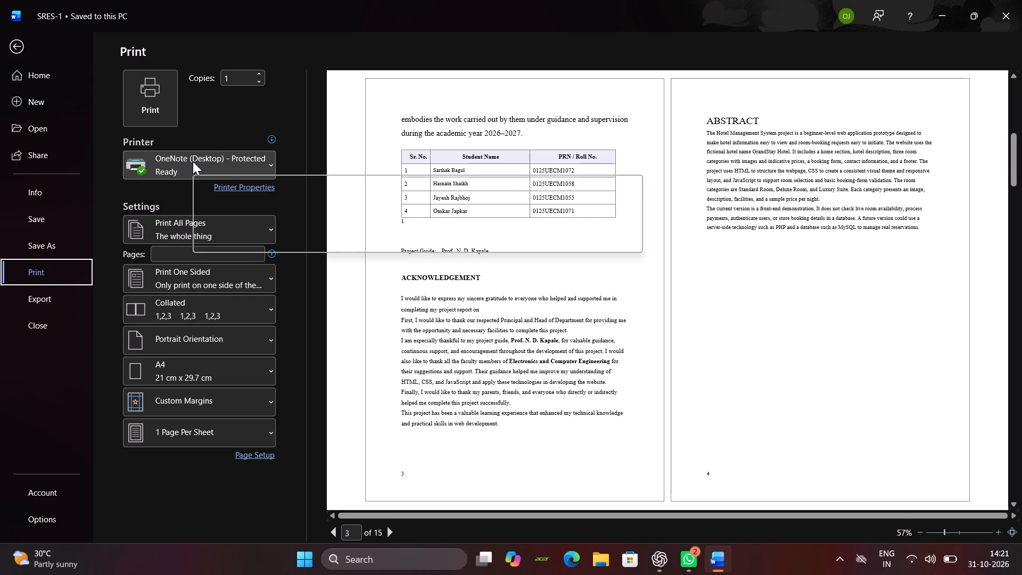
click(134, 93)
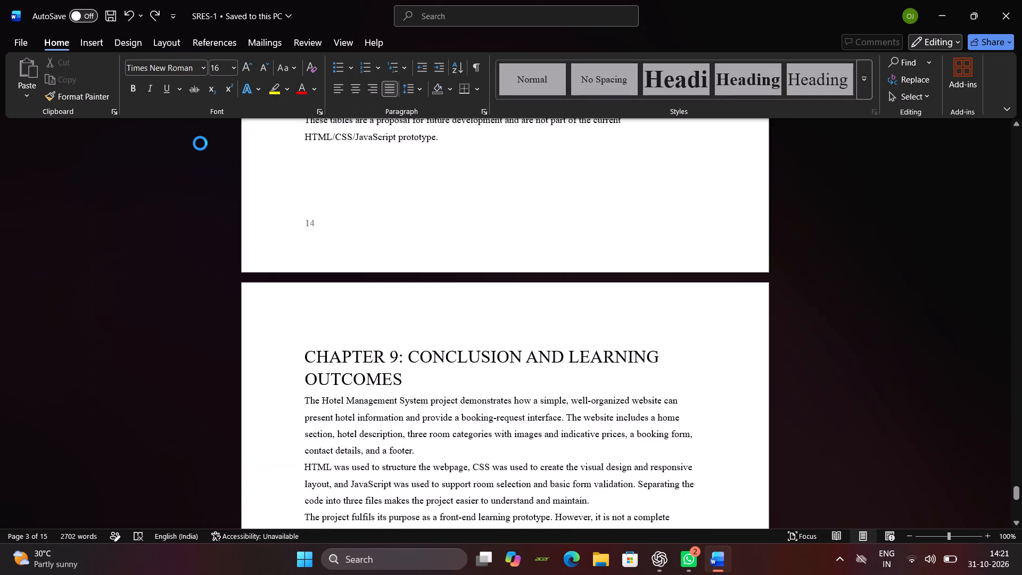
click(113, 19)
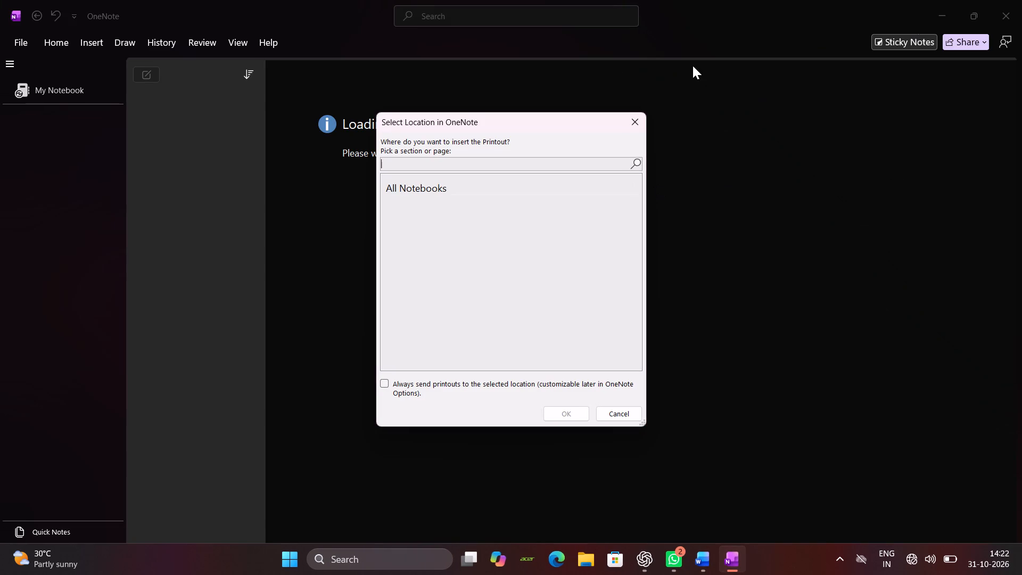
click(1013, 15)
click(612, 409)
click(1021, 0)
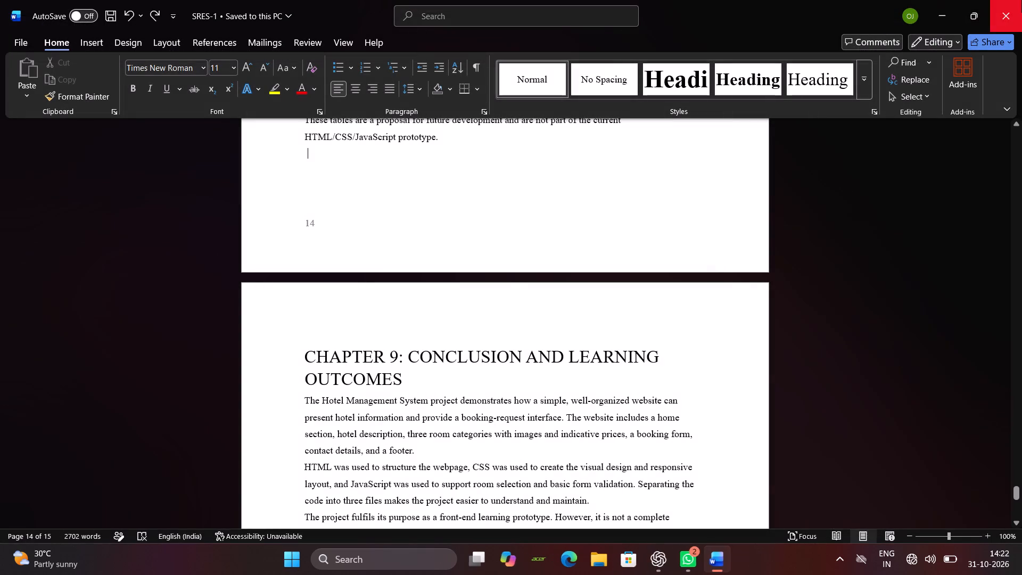
Save the SRES-1 report again in its current location.
click(110, 23)
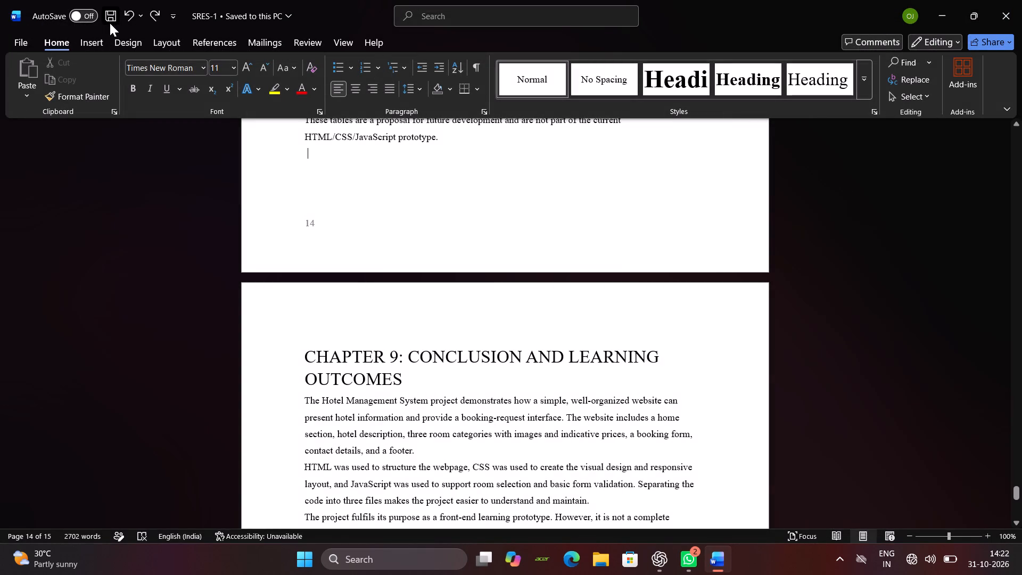
click(110, 23)
click(110, 23)
click(265, 23)
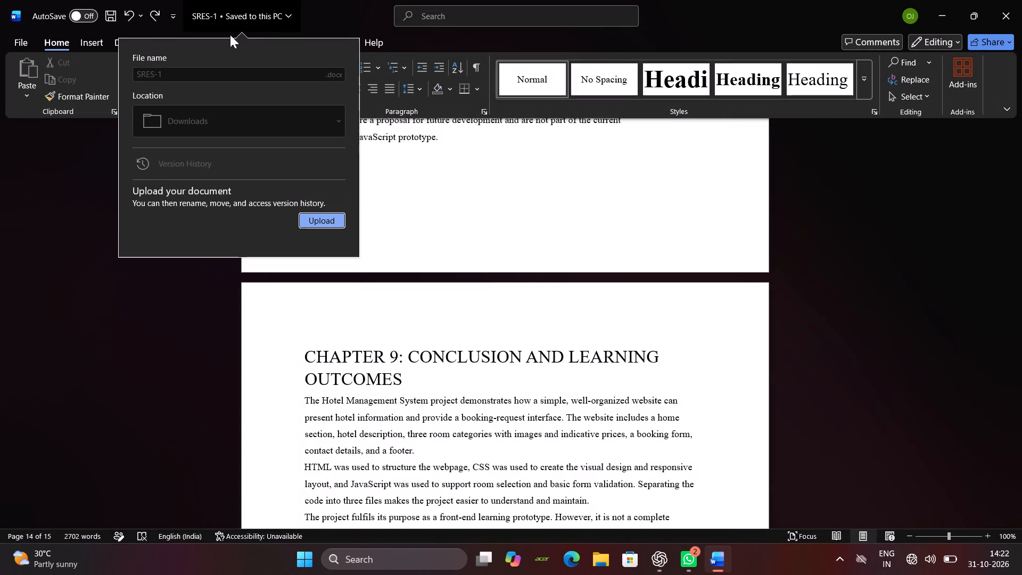
drag(105, 121, 93, 133)
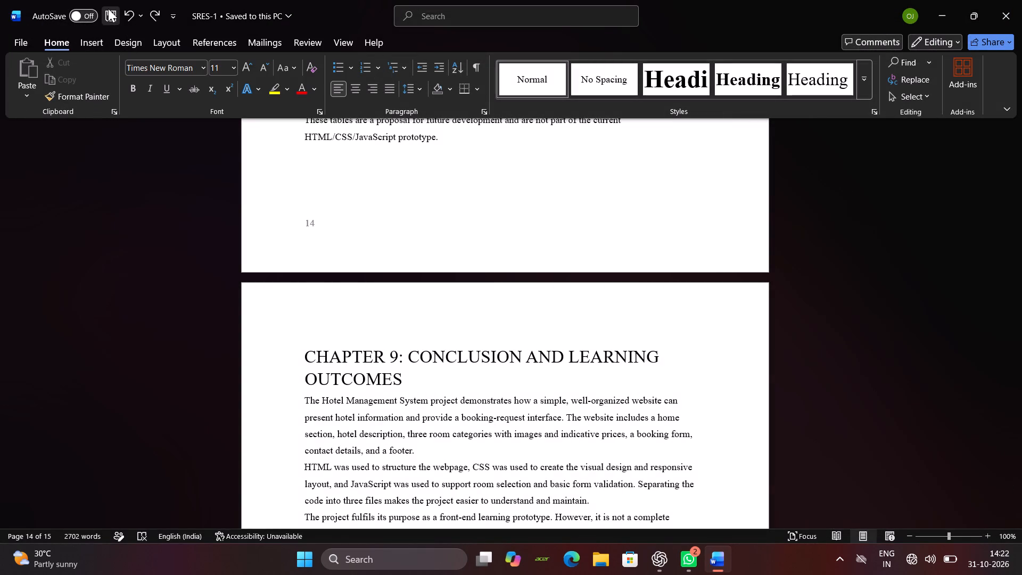
click(108, 9)
click(108, 9)
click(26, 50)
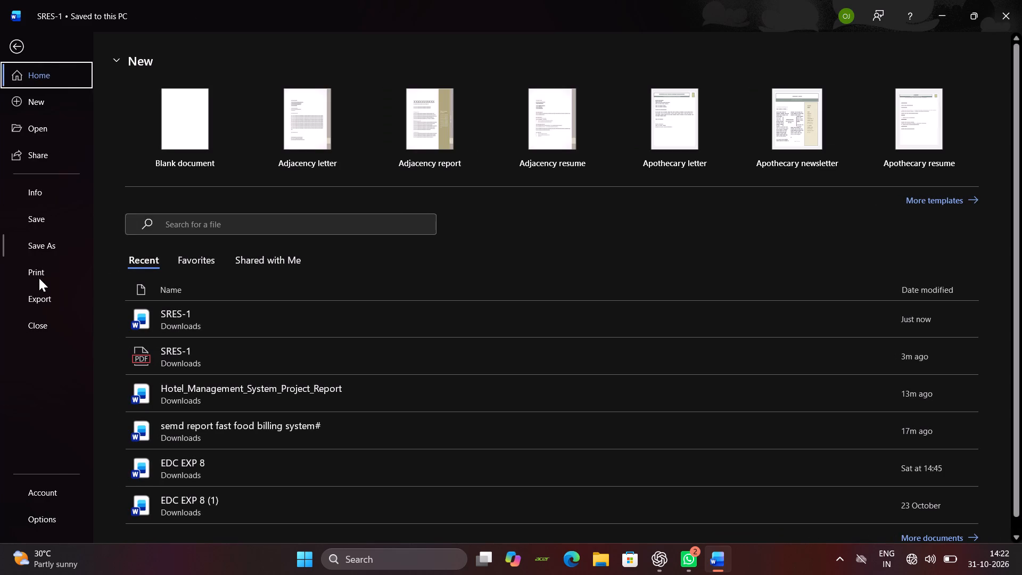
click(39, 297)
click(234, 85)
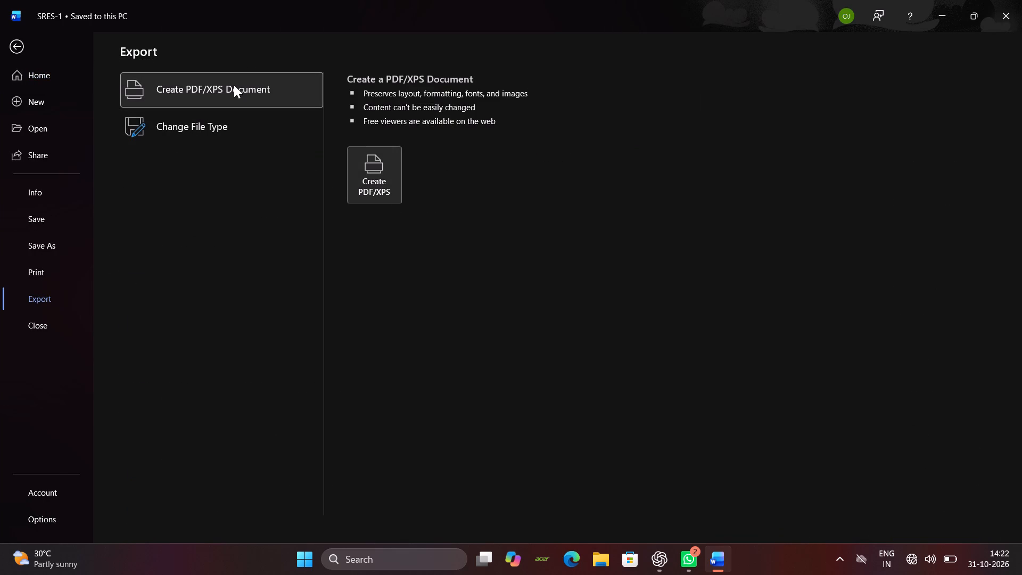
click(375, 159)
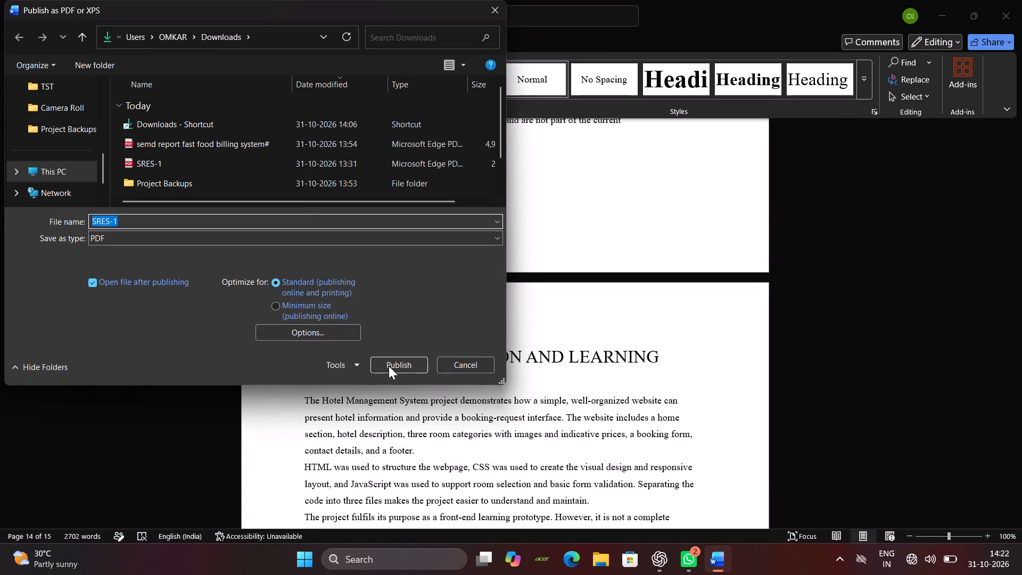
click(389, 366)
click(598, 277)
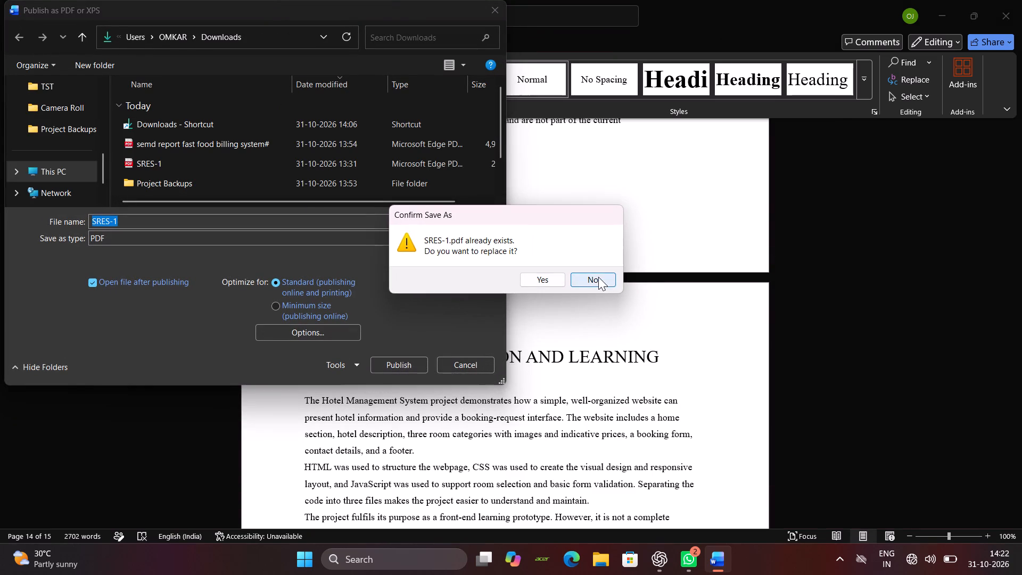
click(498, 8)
Save the report again and open Save As to choose a location for the document.
click(108, 18)
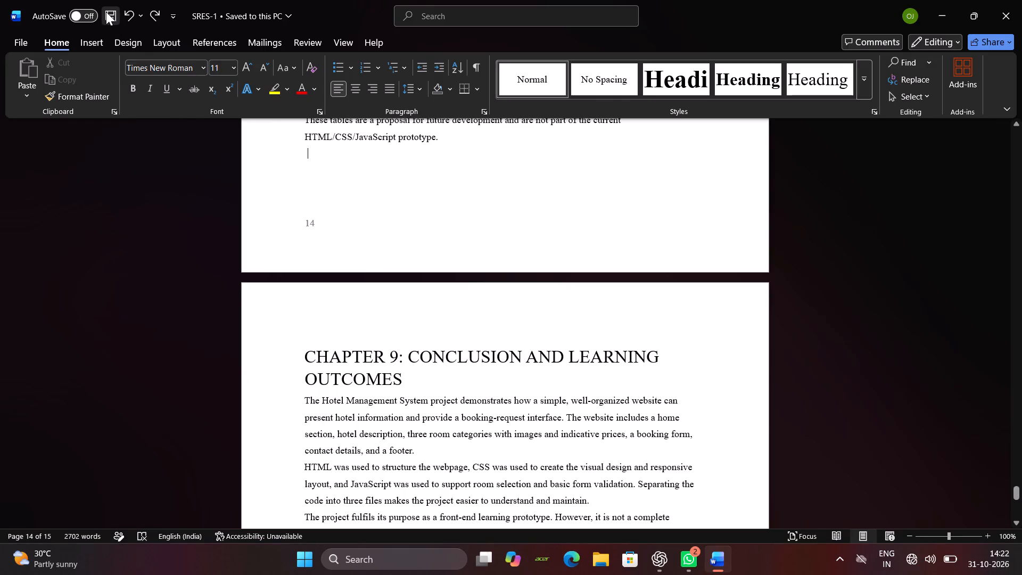
click(106, 12)
click(26, 36)
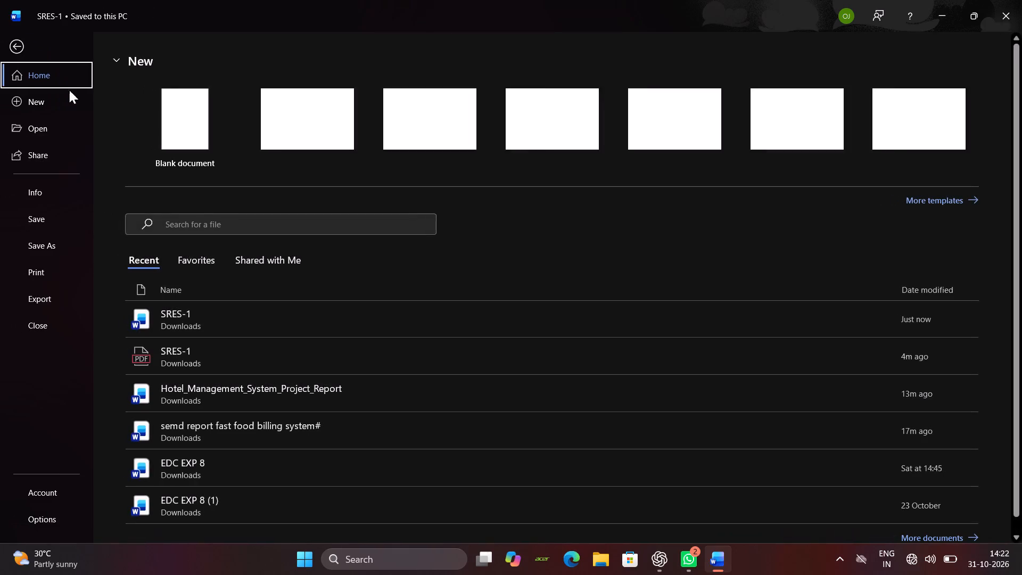
click(45, 249)
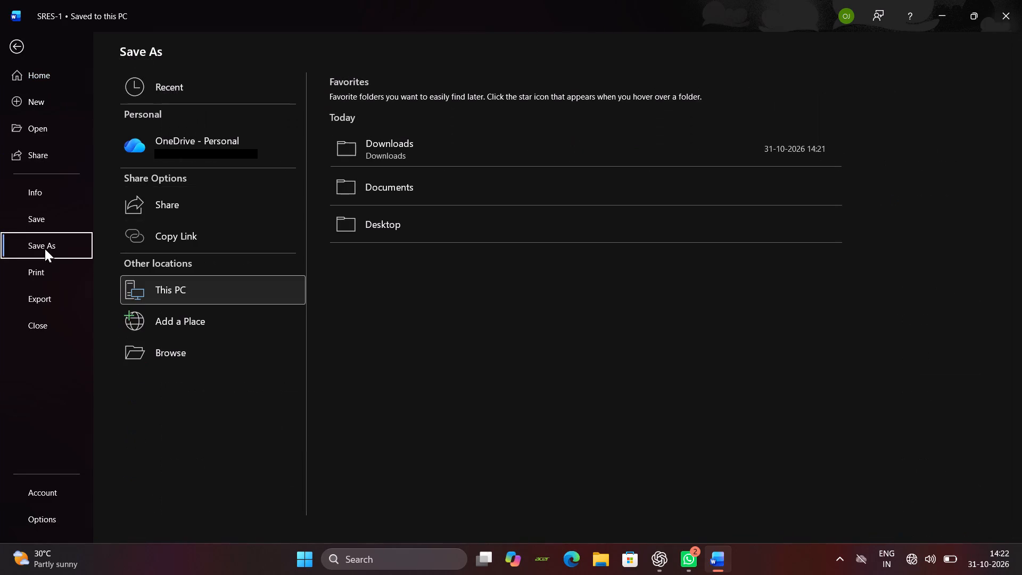